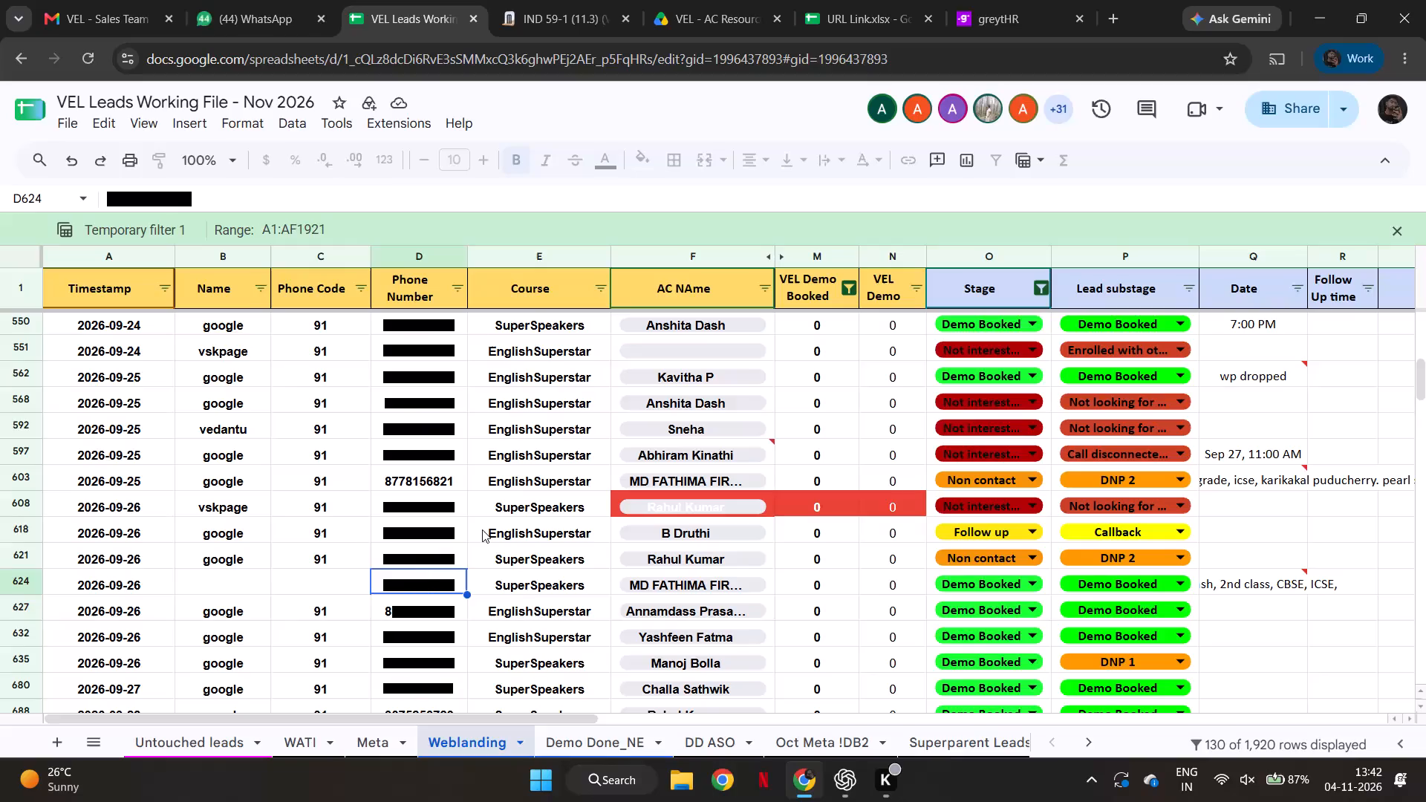
Copy the lead's phone number from cell D624 of the Weblanding sheet.
key(ctrl+x)
key(ctrl+c)
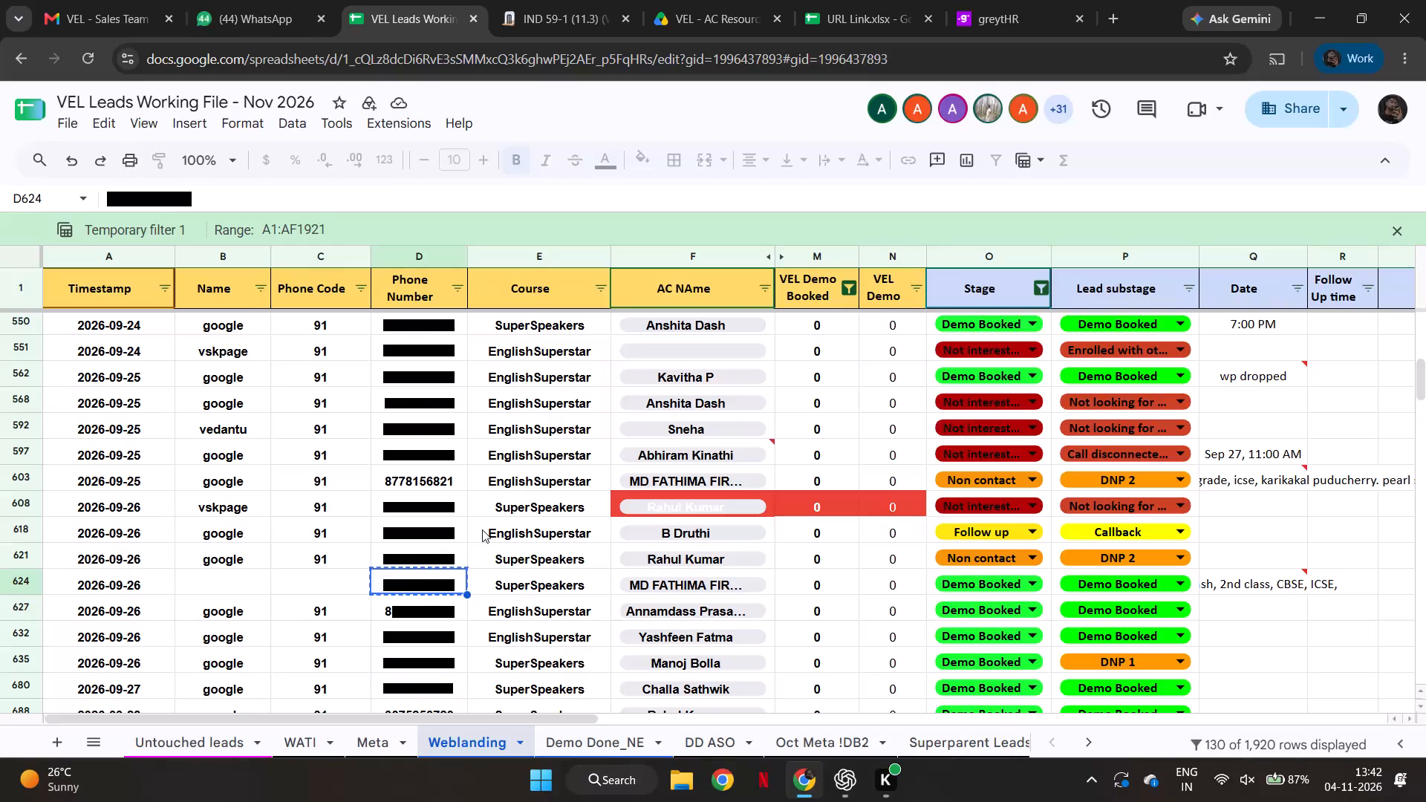
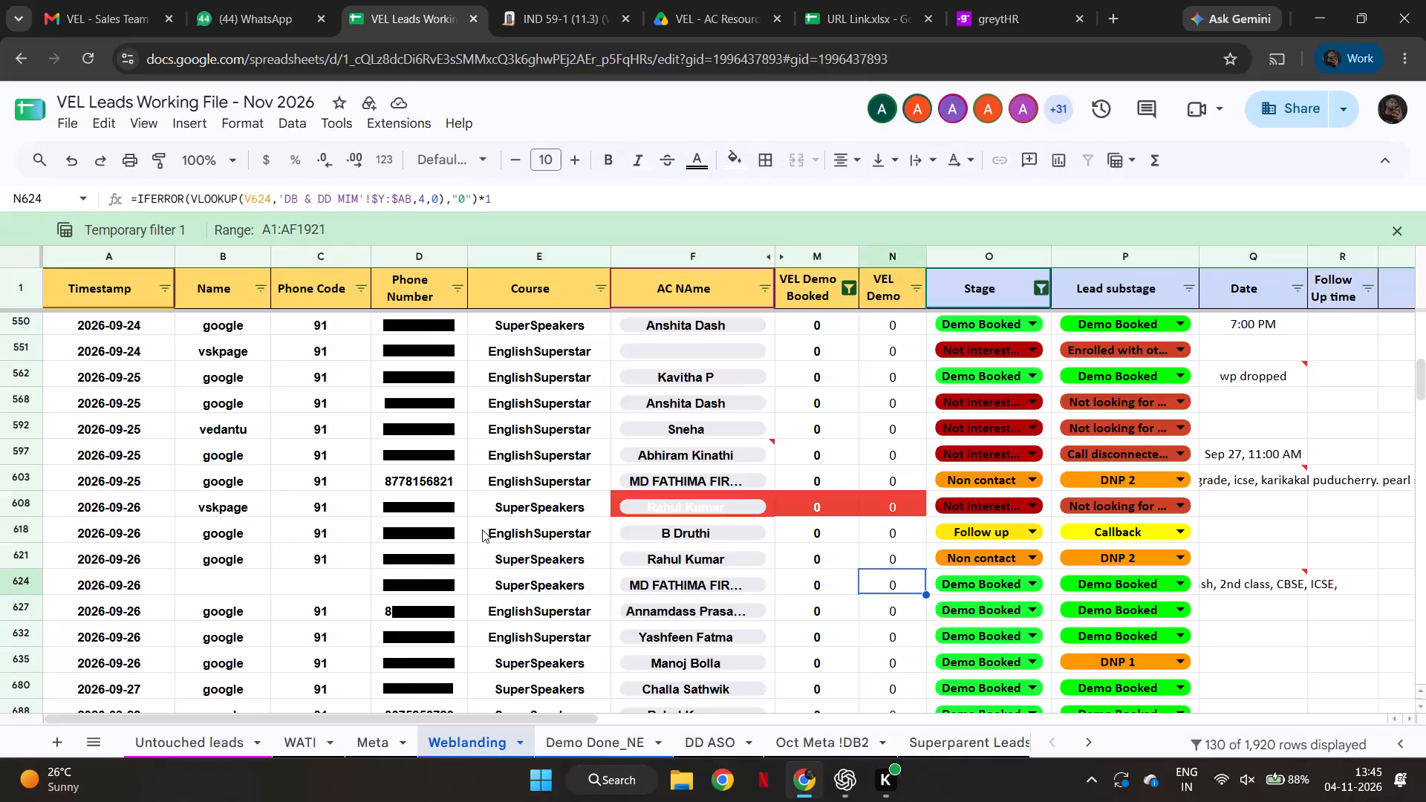
Set the Stage of the lead in row 624 to Non contact.
key(Right)
key(Return)
key(Down)
key(Down)
key(Down)
key(Down)
key(Down)
key(Down)
key(Down)
key(Down)
key(Down)
key(Down)
key(Down)
key(Down)
key(Down)
key(Down)
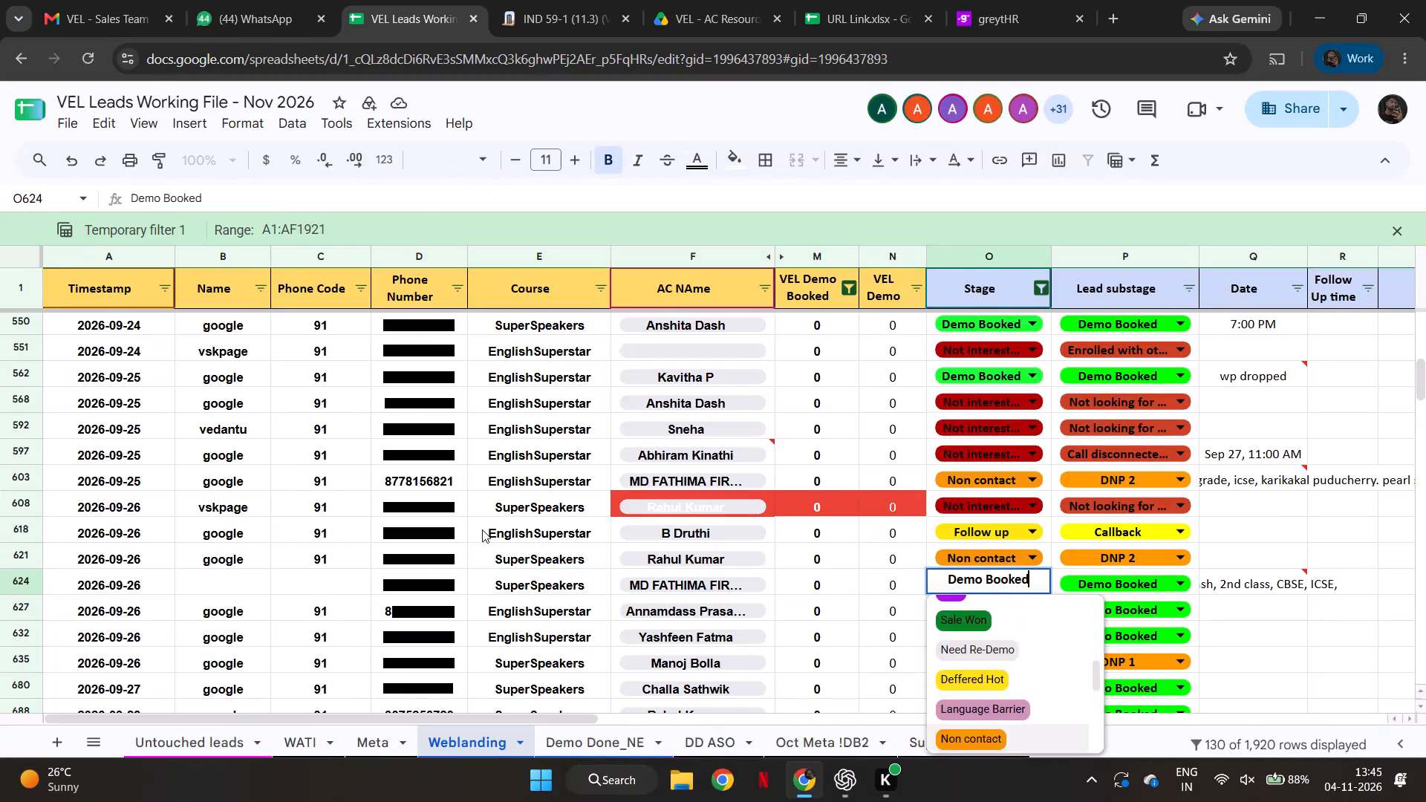
key(Up)
key(Return)
Set the Lead substage of the lead in row 624 to DNP 1.
key(Up)
key(Right)
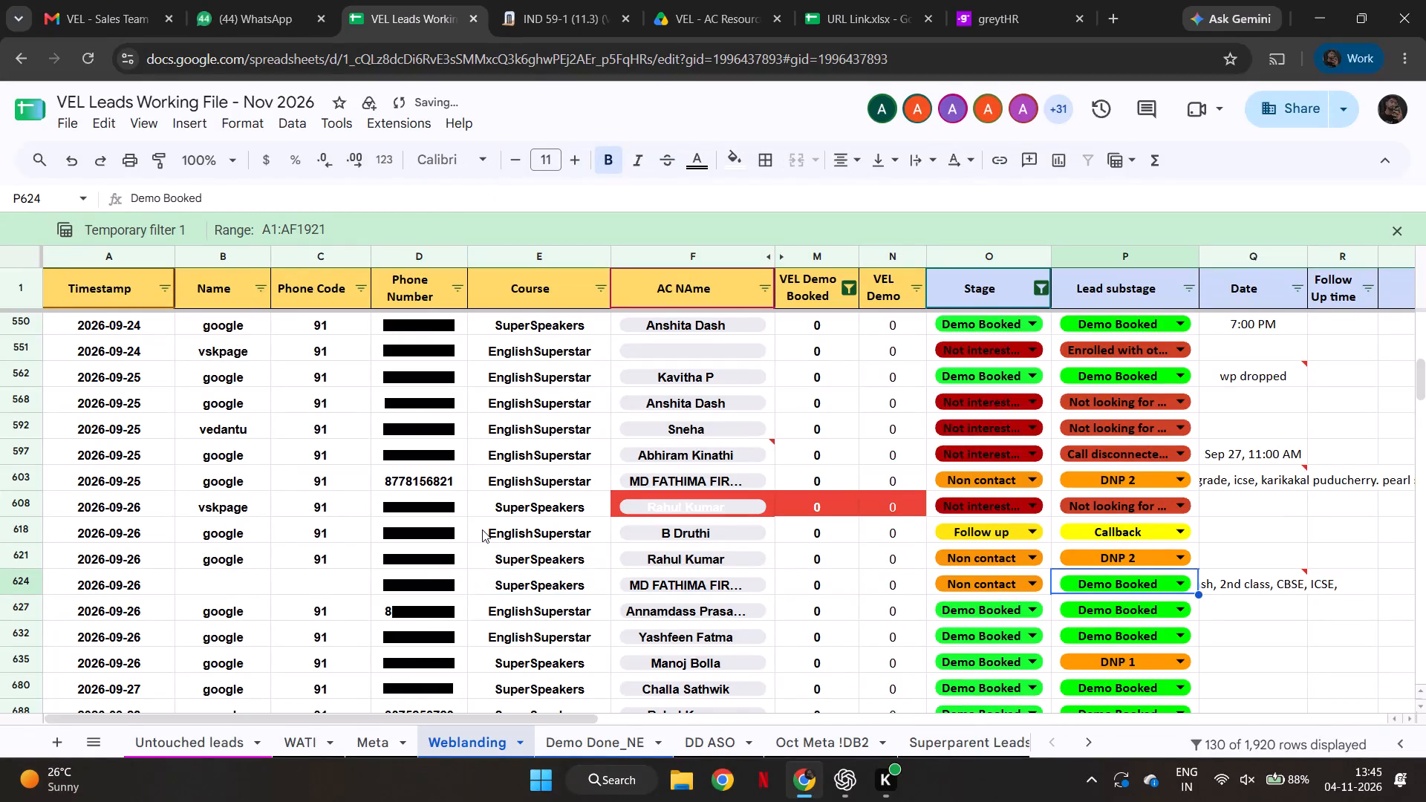
key(Return)
key(Down)
key(Down)
key(Down)
key(Down)
key(Down)
key(Down)
key(Down)
key(Down)
key(Up)
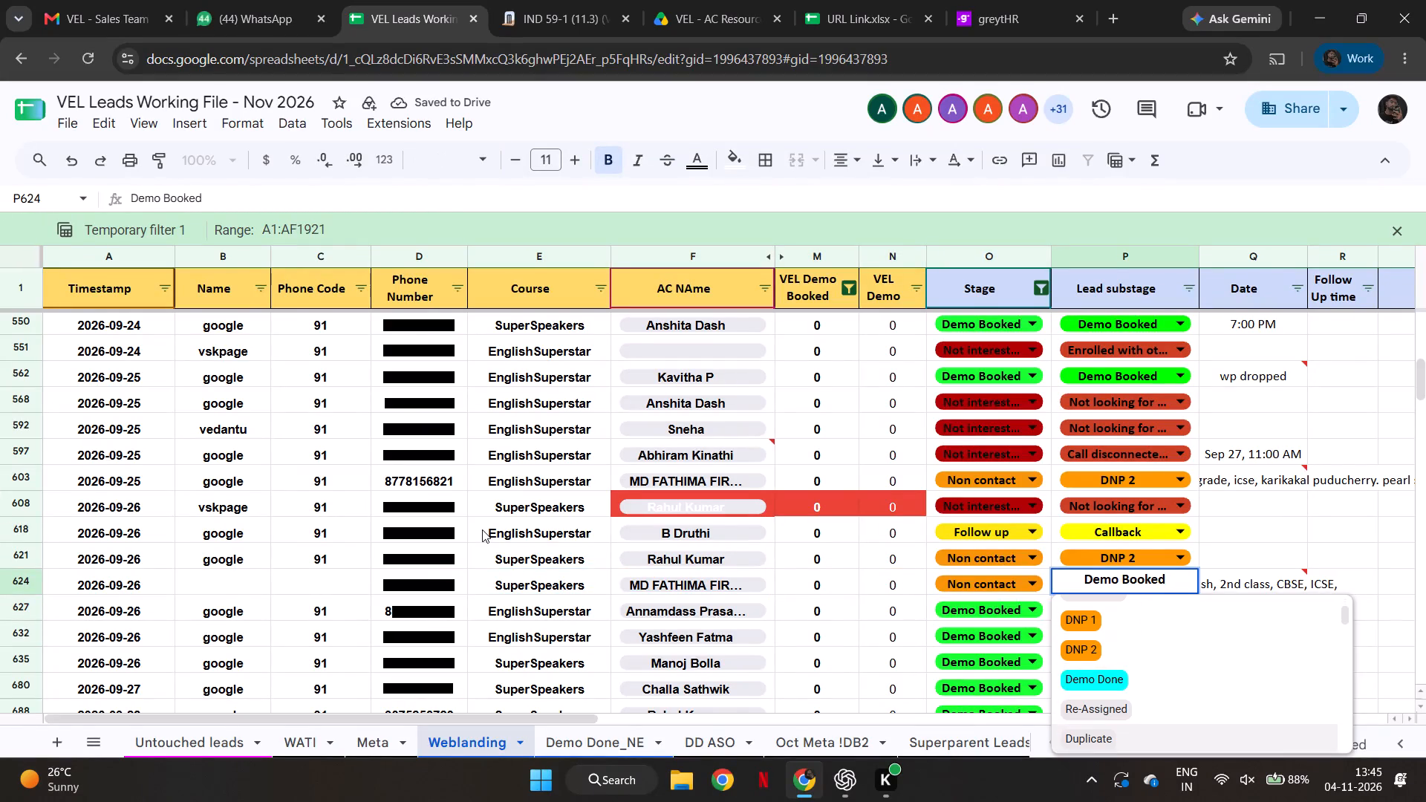
key(Up)
key(Up)
key(Up)
key(Return)
Copy the phone number of the lead in row 627 from cell D627.
key(Left)
key(Left)
key(Left)
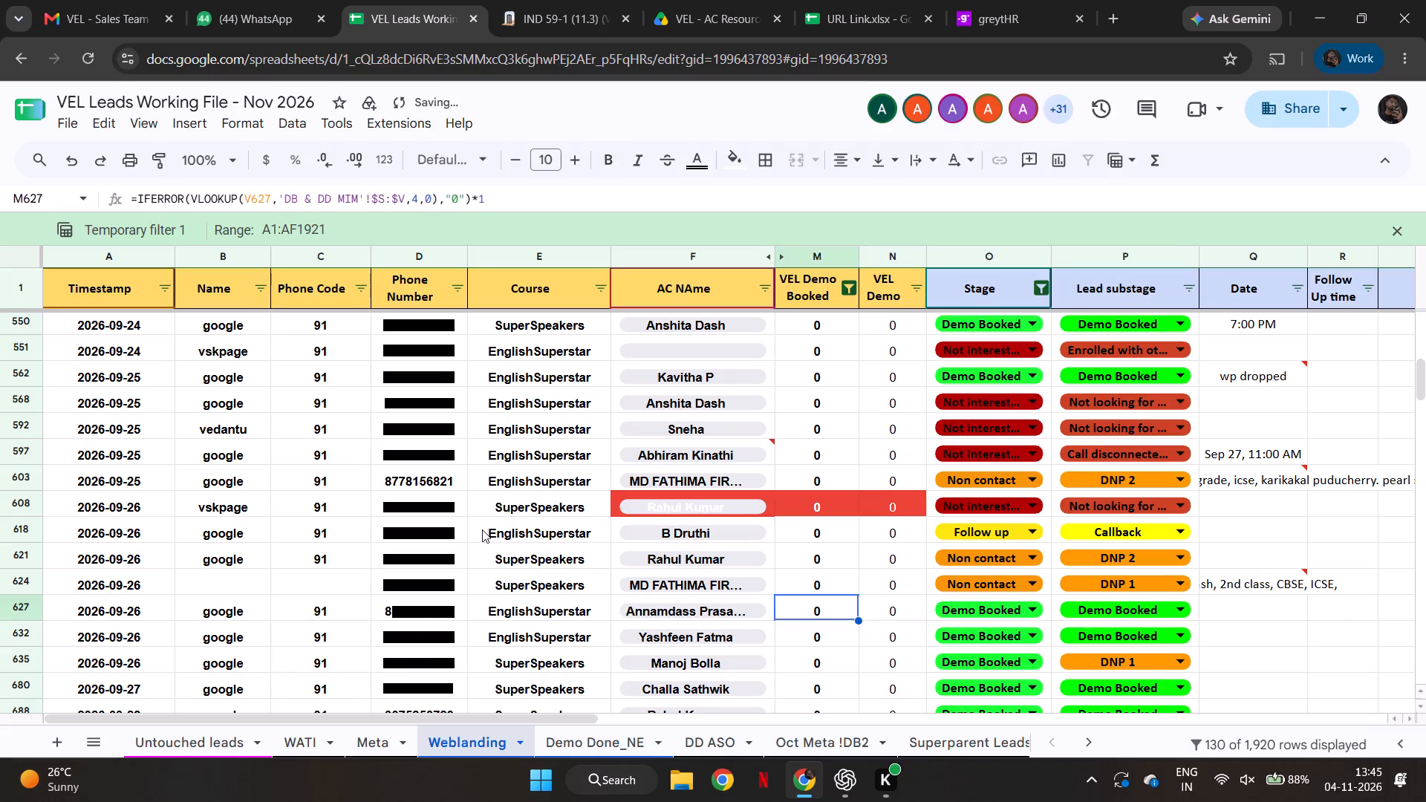
key(Left)
key(Left)
key(Left)
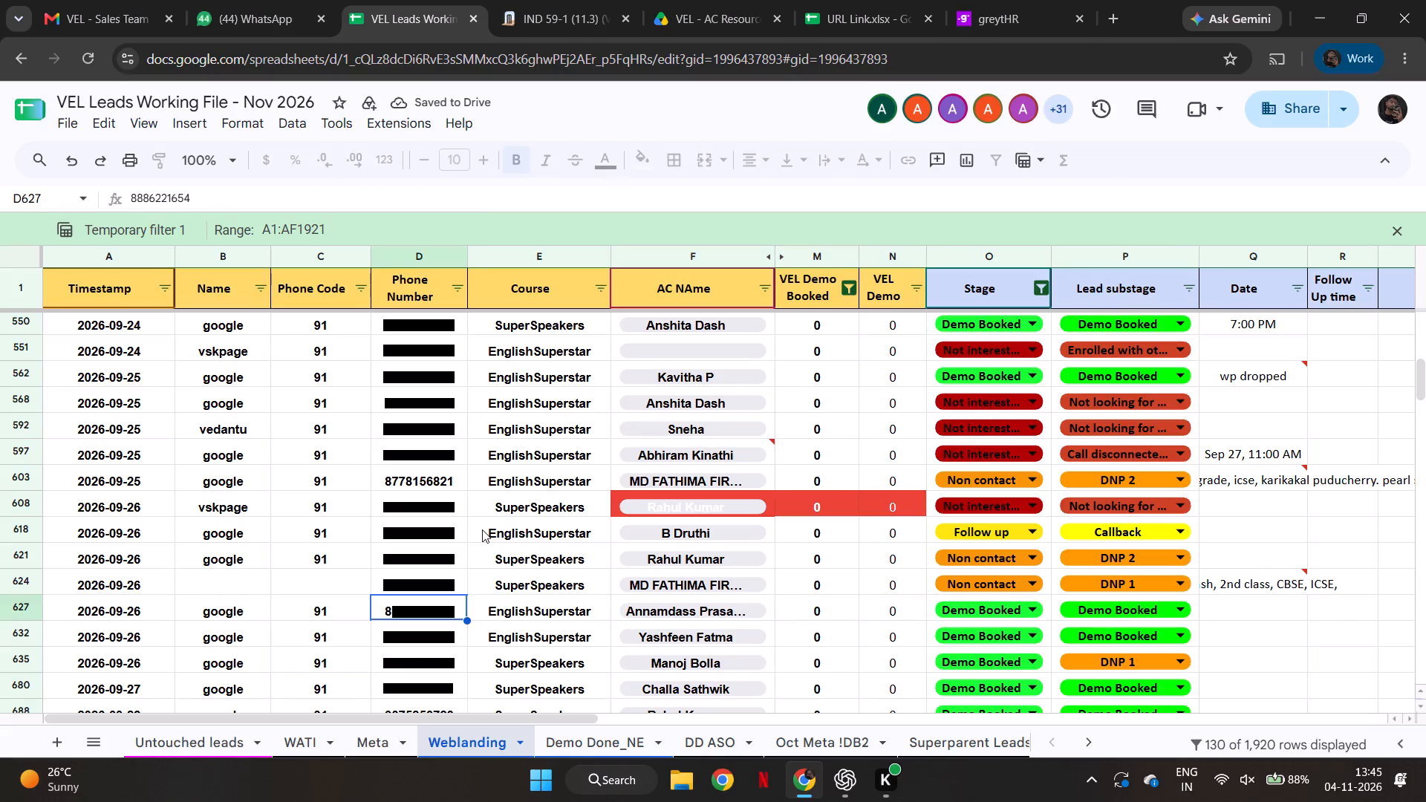
scroll(482, 529, up, 5)
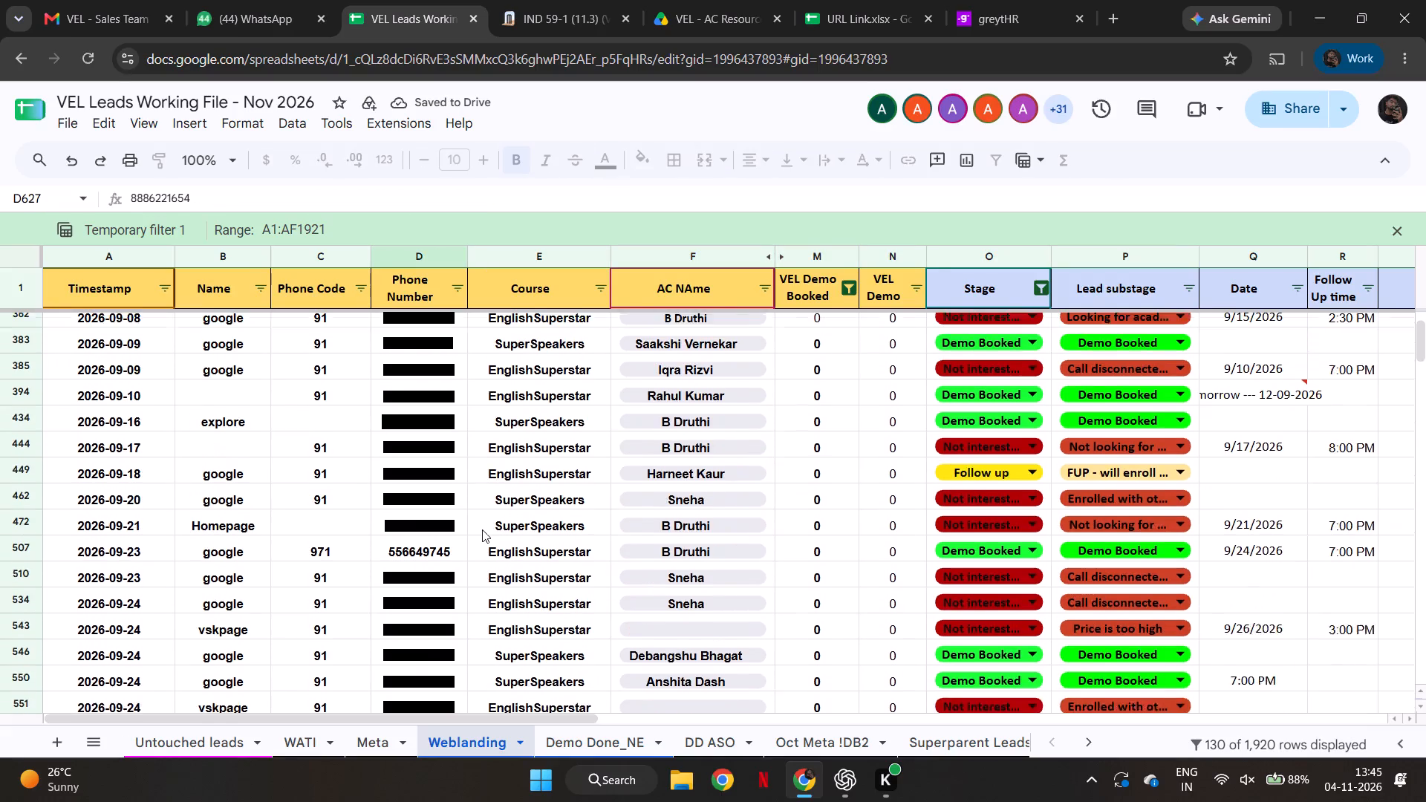
scroll(482, 529, up, 3)
scroll(482, 529, down, 4)
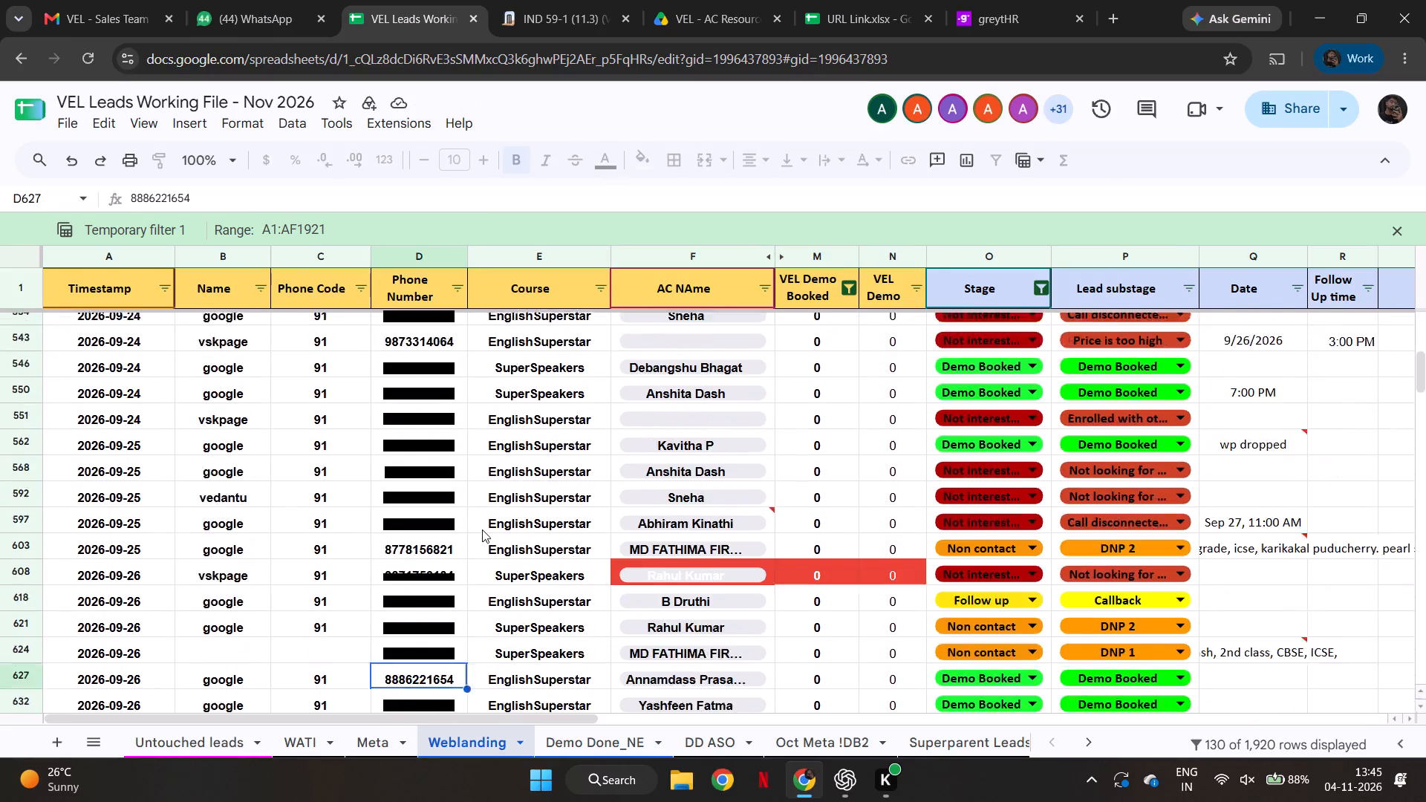
scroll(482, 529, down, 4)
scroll(482, 529, up, 3)
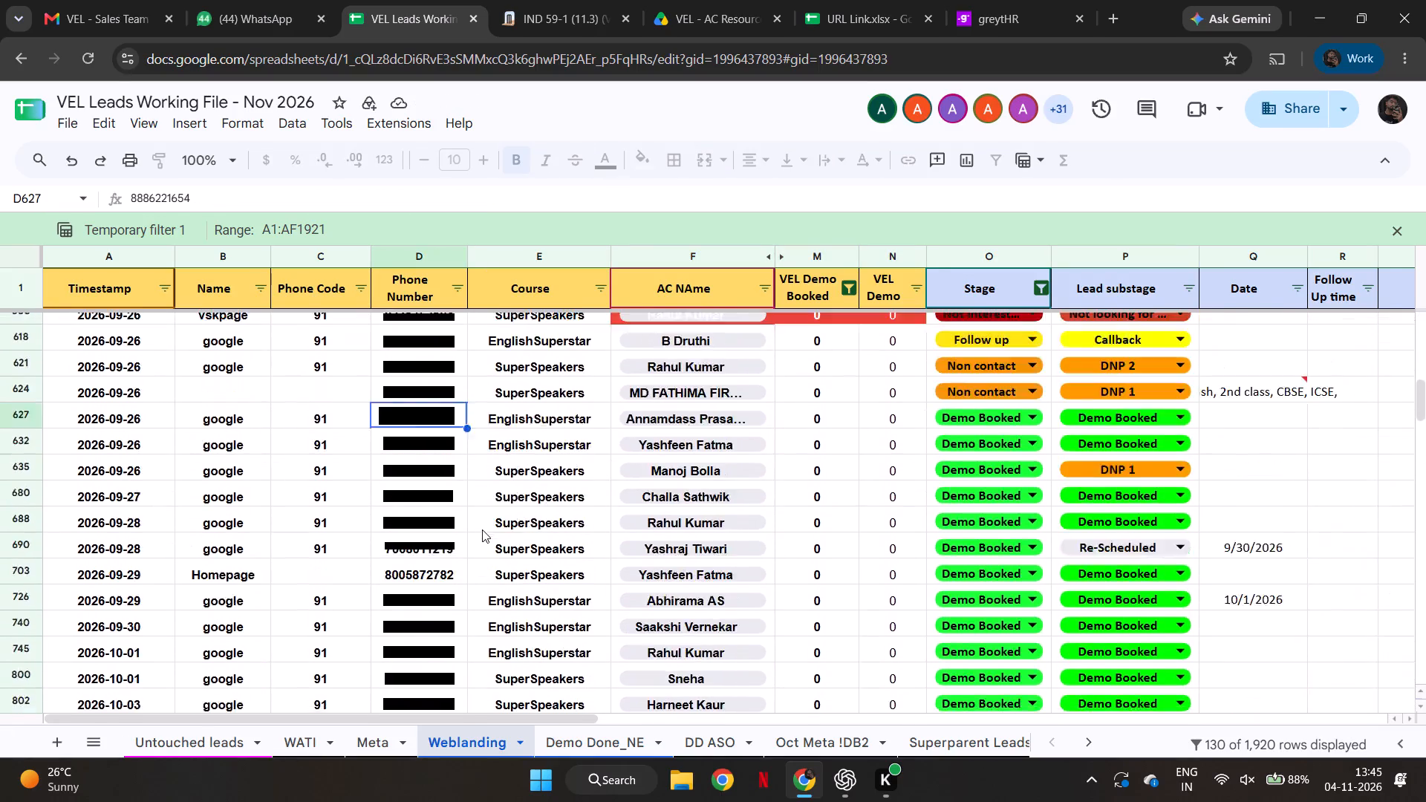
scroll(482, 529, up, 2)
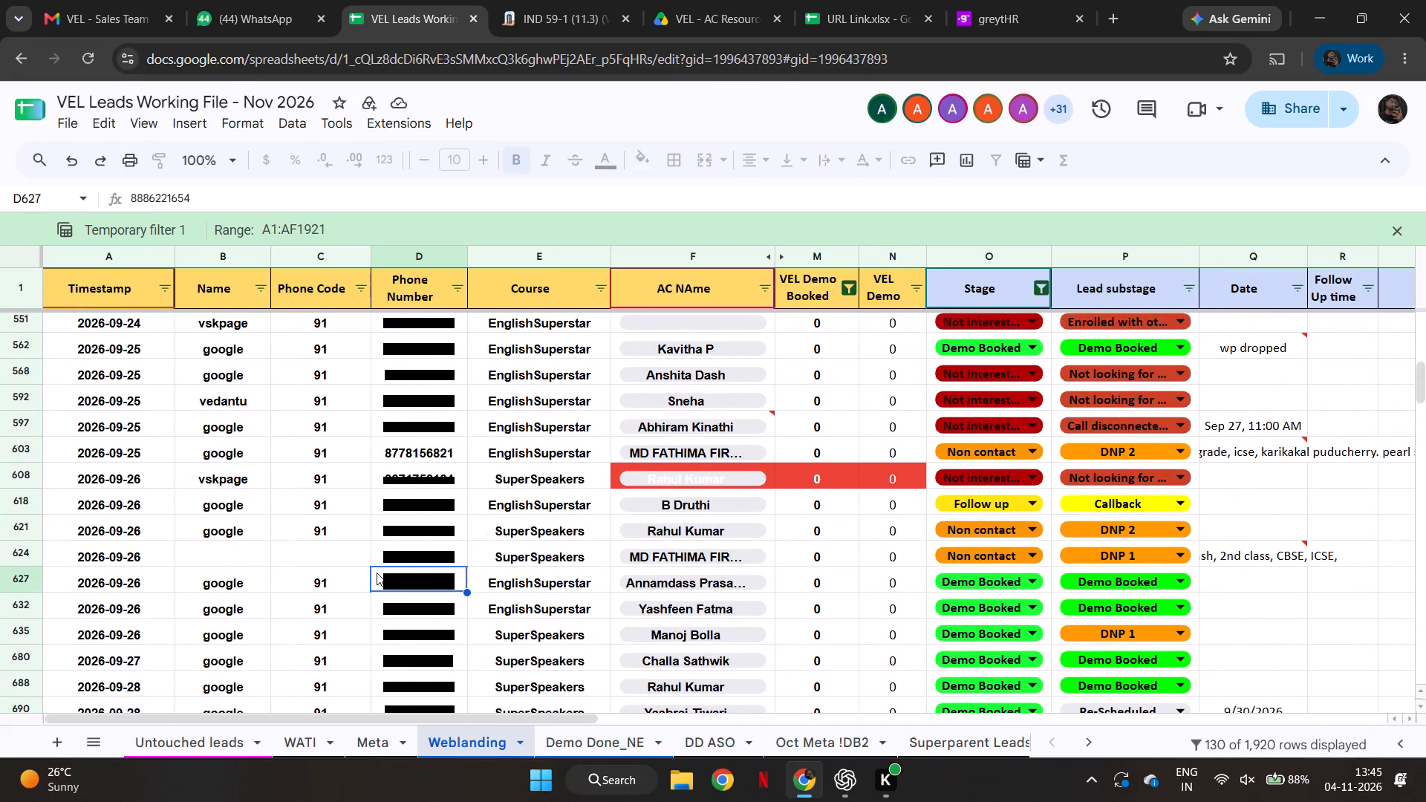
key(ctrl+c)
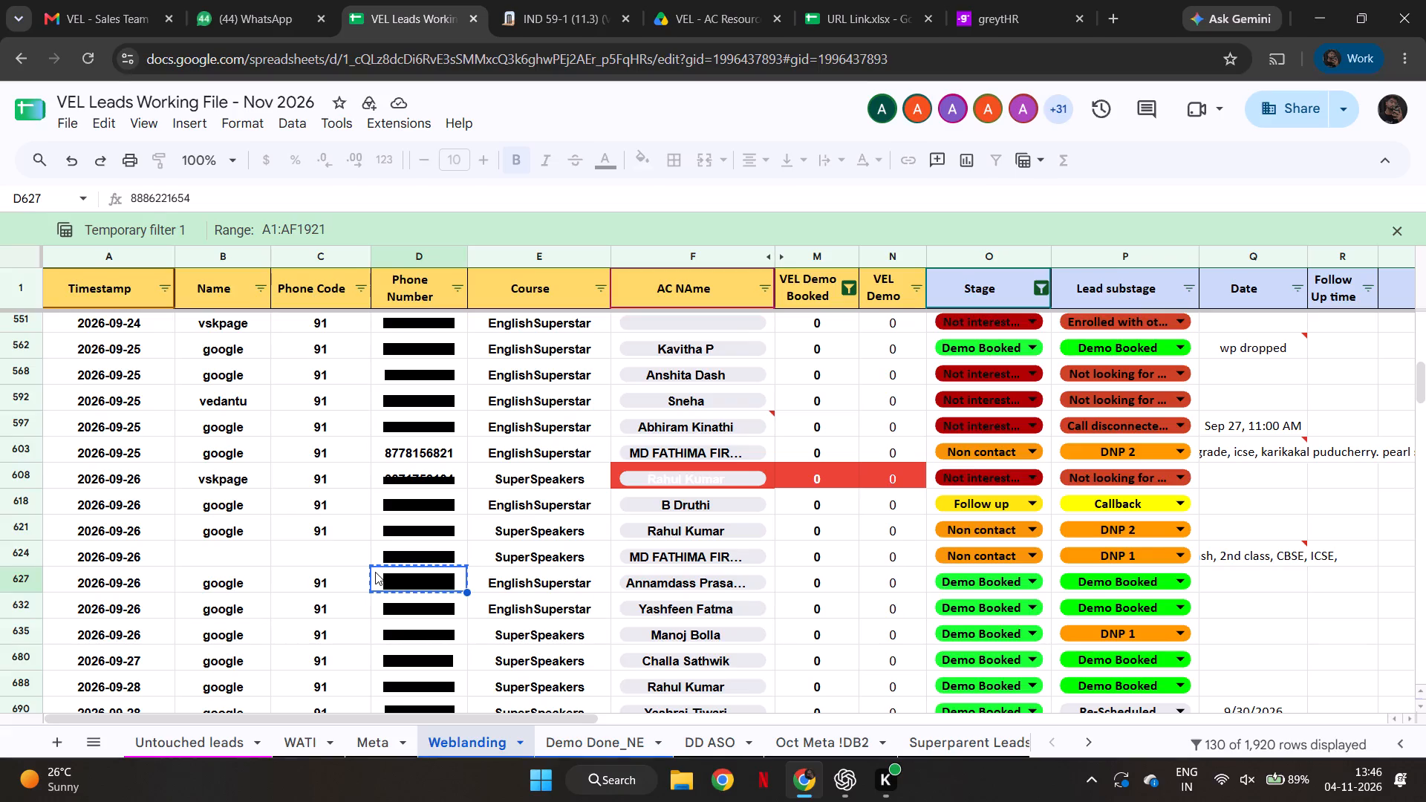
Set the Stage of the lead in row 627 to Not interested.
key(Right)
key(Right)
key(Right)
key(Right)
key(Right)
key(Return)
key(Down)
key(Down)
key(Down)
key(Down)
key(Down)
key(Down)
key(Down)
key(Down)
key(Down)
key(Down)
key(Down)
key(Down)
key(Down)
key(Down)
key(Down)
key(Down)
key(Down)
key(Down)
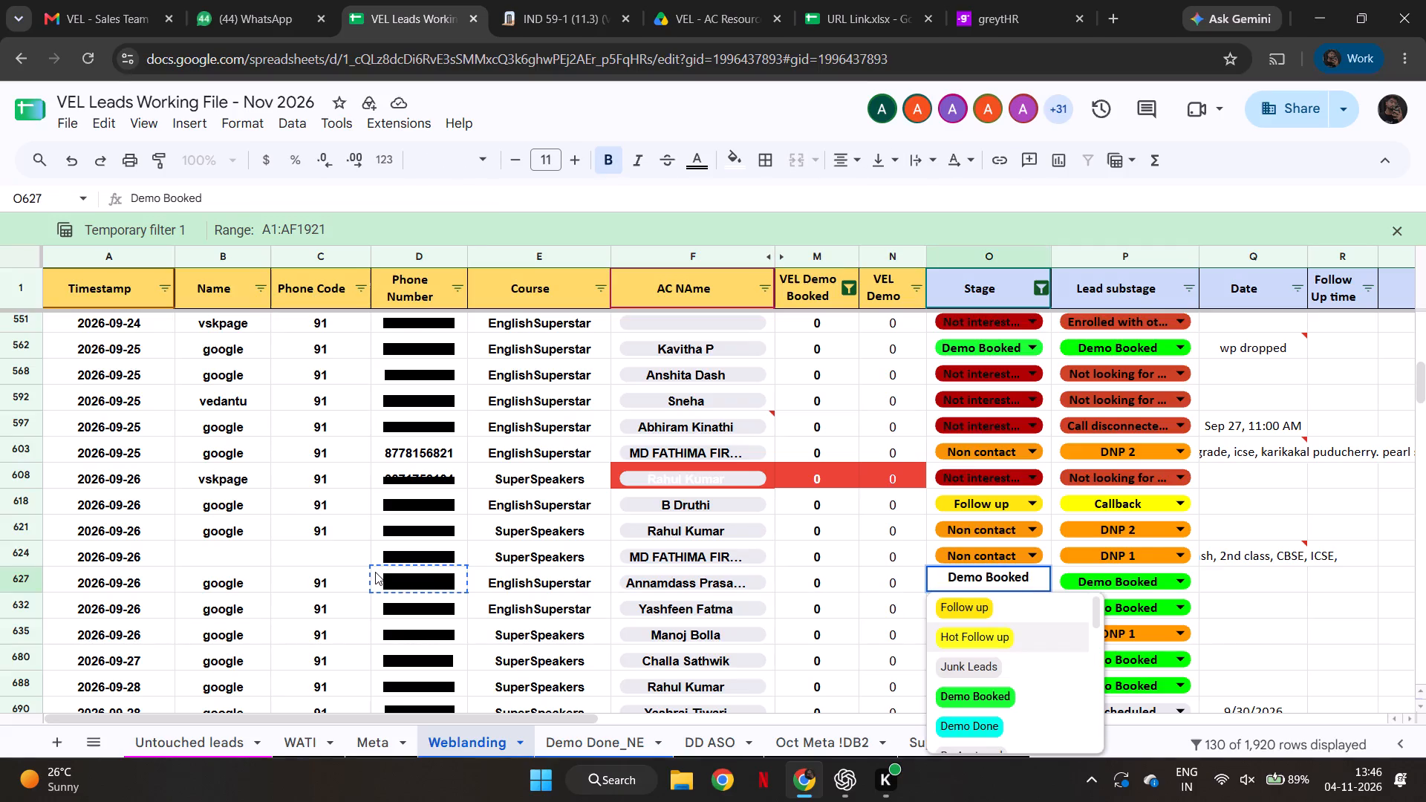
key(Up)
key(Up)
key(Return)
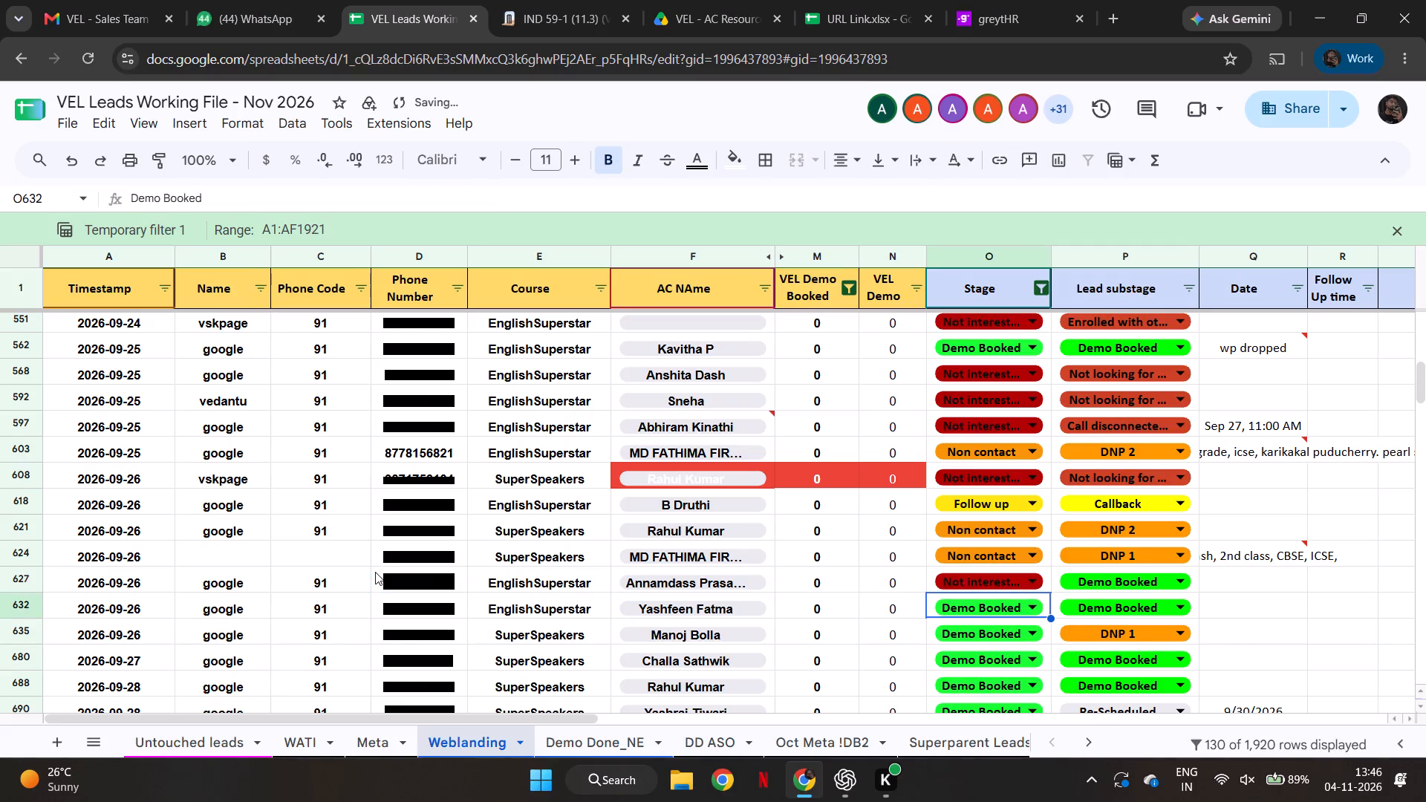
Set the Lead substage of the lead in row 627 to "Not looking for any caoching".
key(Up)
key(Right)
key(Return)
key(Down)
key(Down)
key(Down)
key(Down)
key(Down)
key(Down)
key(Down)
key(Down)
key(Down)
key(Down)
key(Down)
key(Down)
key(Down)
key(Down)
key(Down)
key(Down)
key(Down)
key(Down)
key(Down)
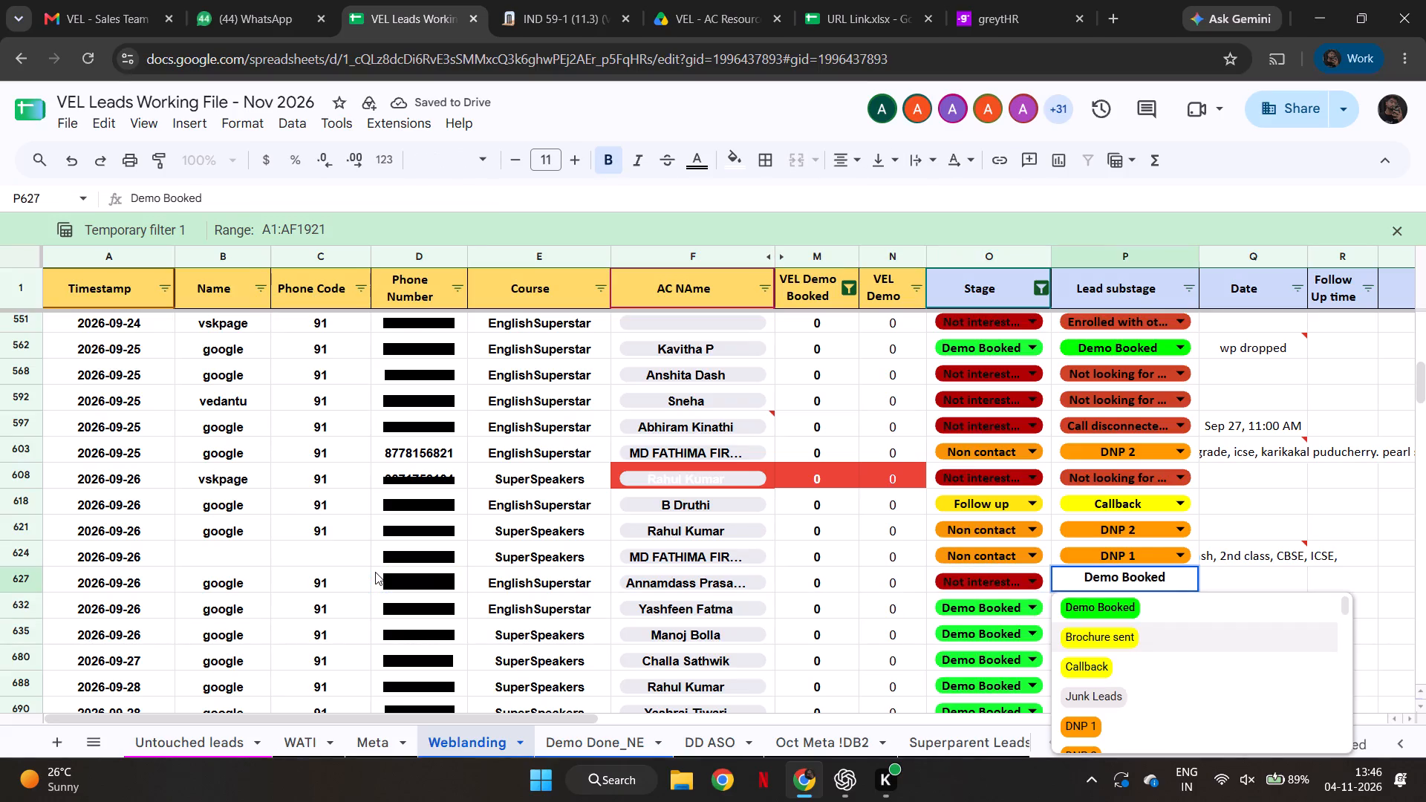
key(Down)
key(Down)
key(Down)
key(Down)
key(Down)
key(Down)
key(Down)
key(Down)
key(Down)
key(Down)
key(Down)
key(Down)
key(Down)
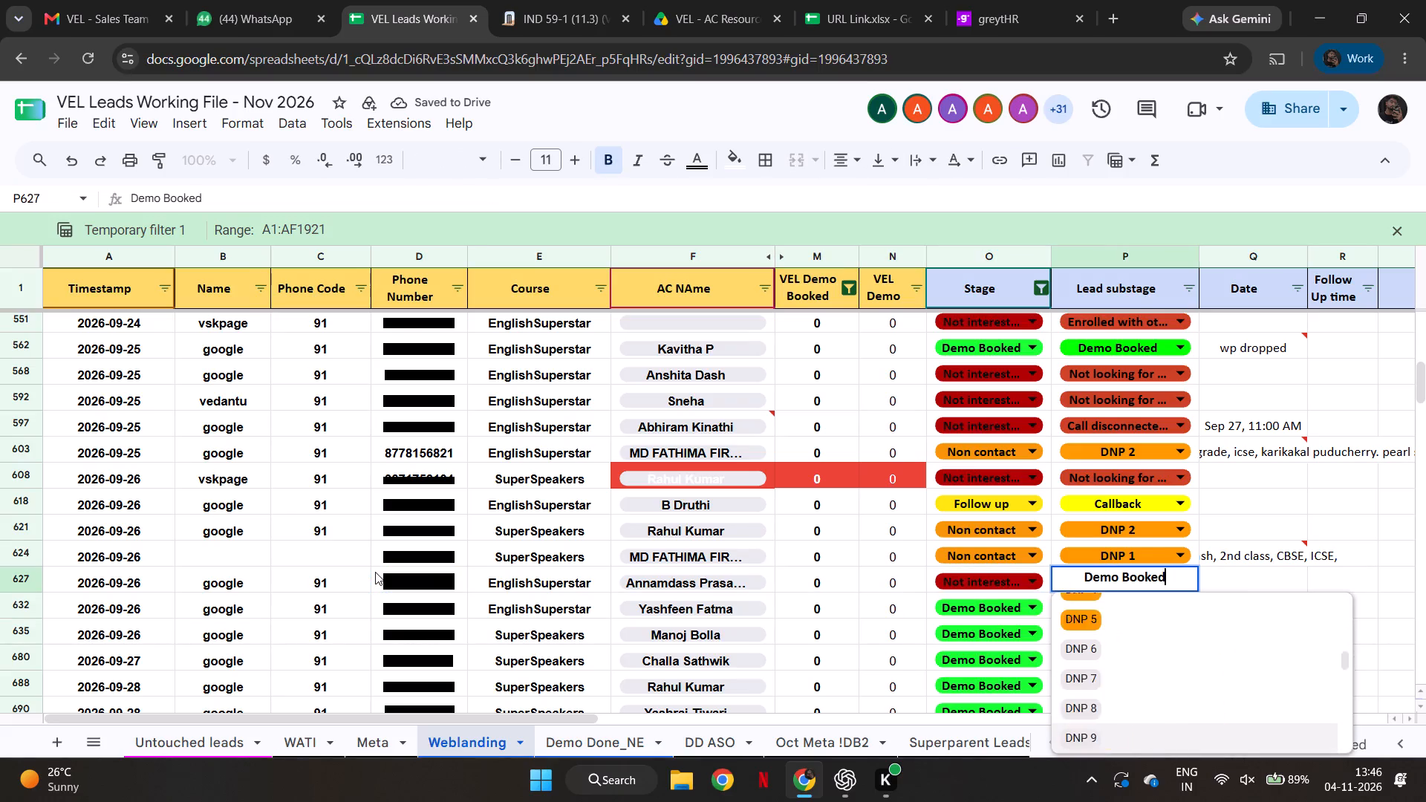
key(Down)
key(Down)
key(Down)
key(Down)
key(Down)
key(Down)
key(Down)
key(Down)
key(Down)
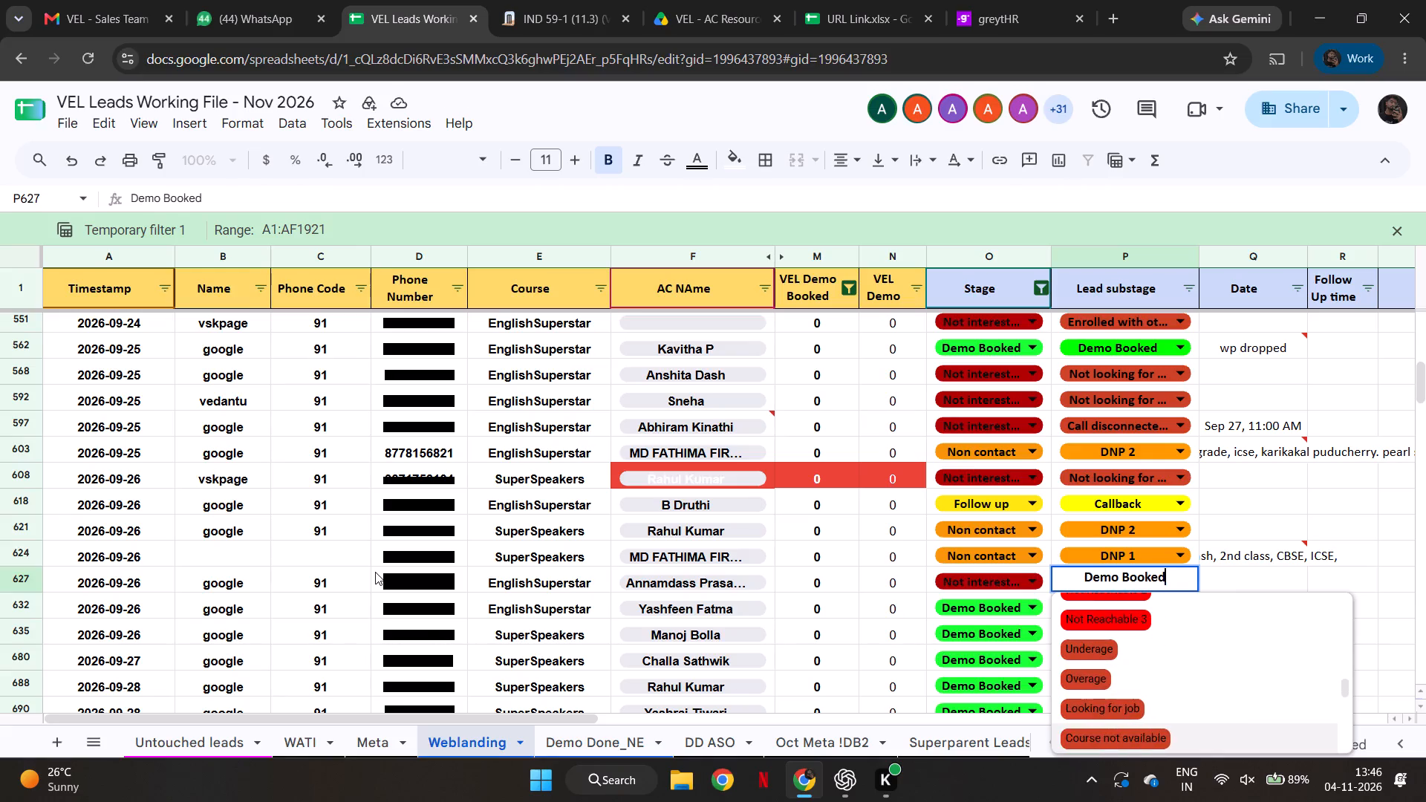
key(Down)
key(Down)
key(Down)
key(Down)
key(Down)
key(Up)
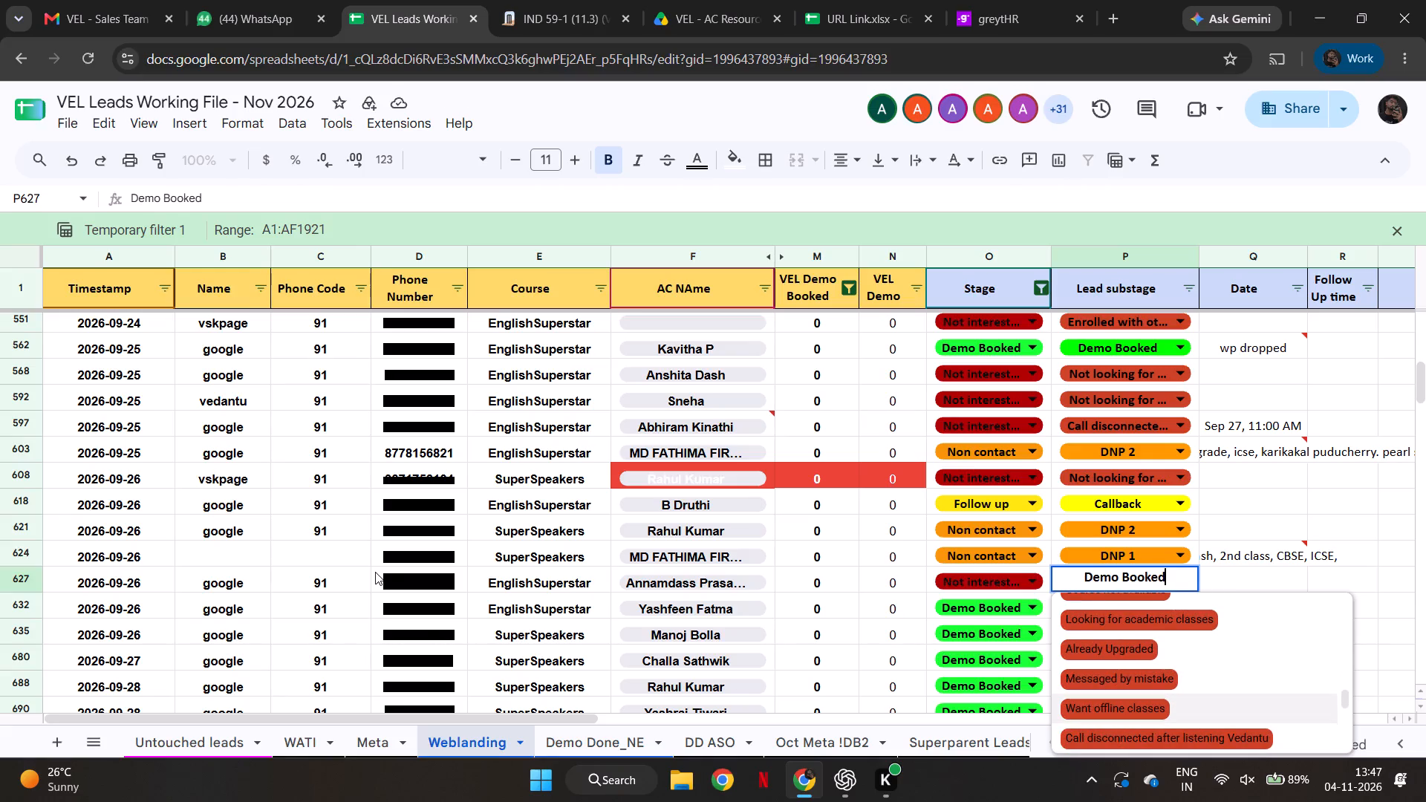
key(Up)
key(Up)
key(Down)
key(Down)
key(Down)
key(Down)
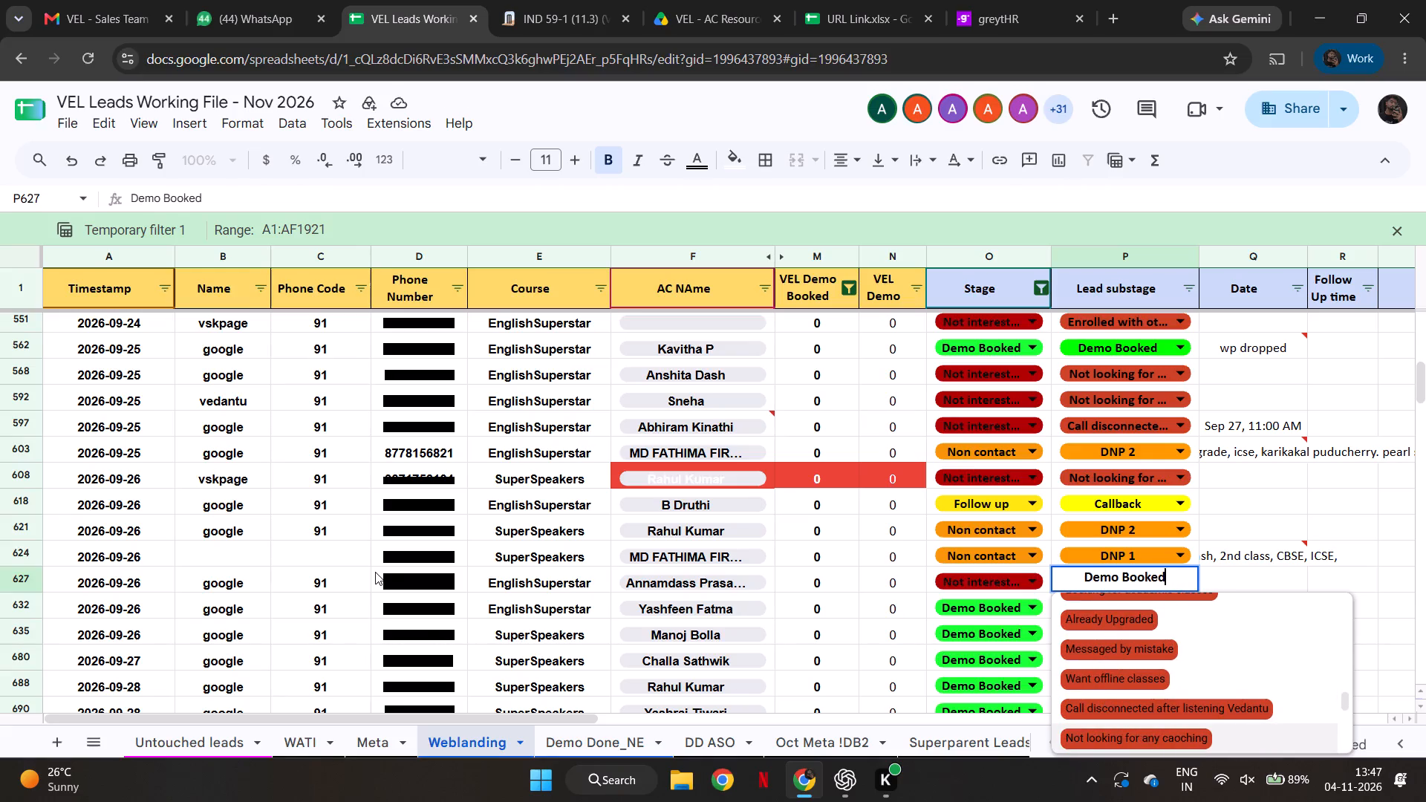
key(Down)
key(Down)
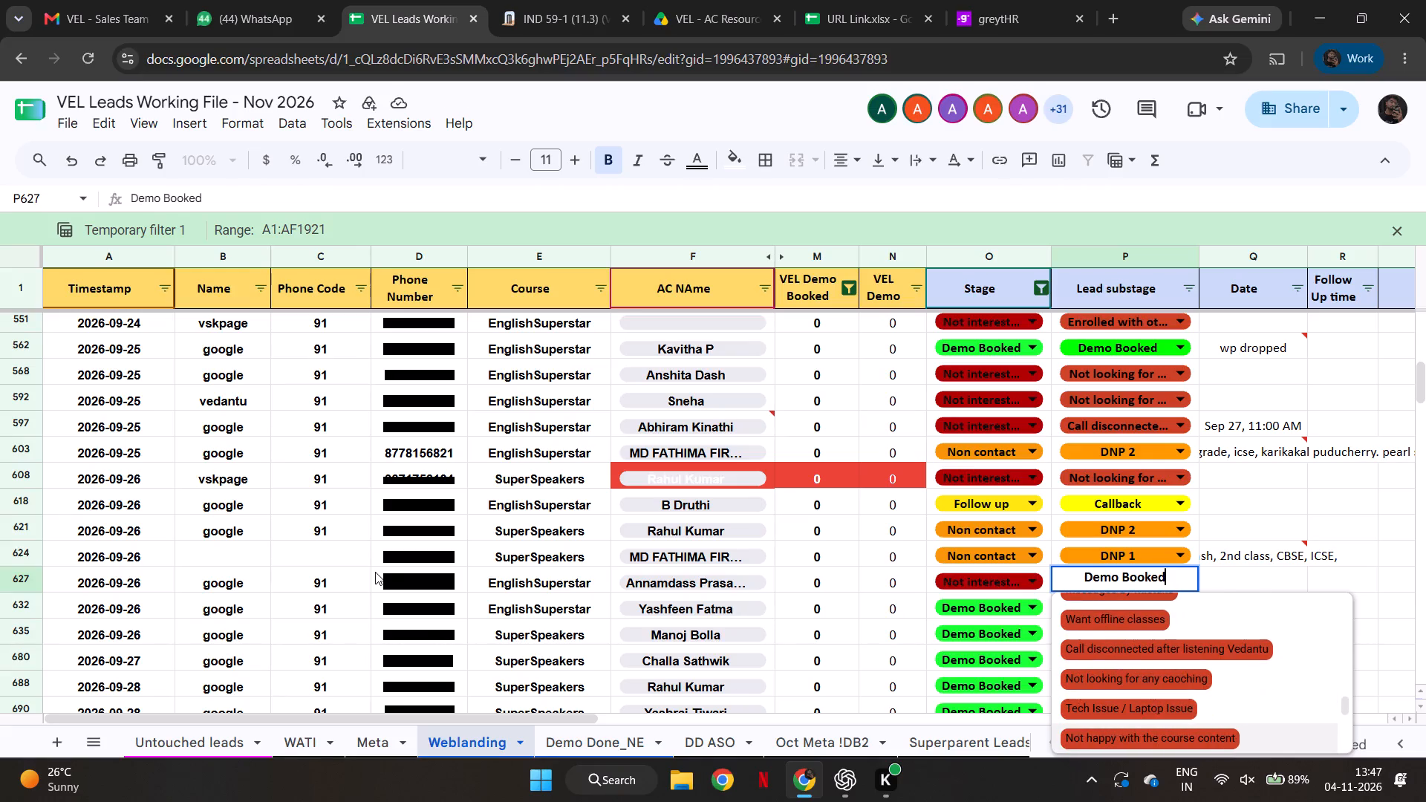
key(Up)
key(Up)
key(Return)
Copy the phone number of the lead in row 632 from cell D632.
key(Left)
key(Left)
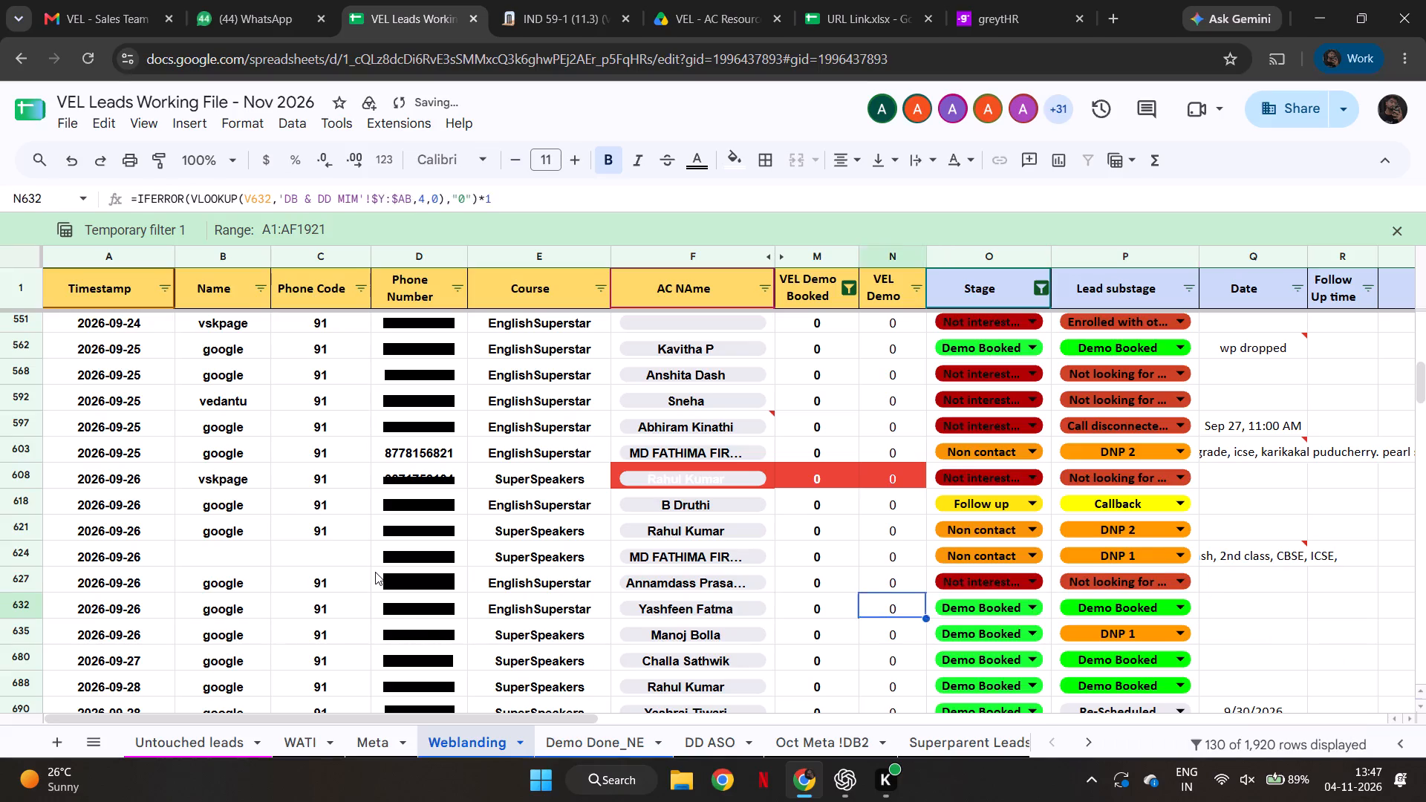
key(Left)
key(Left)
key(Left)
key(Left)
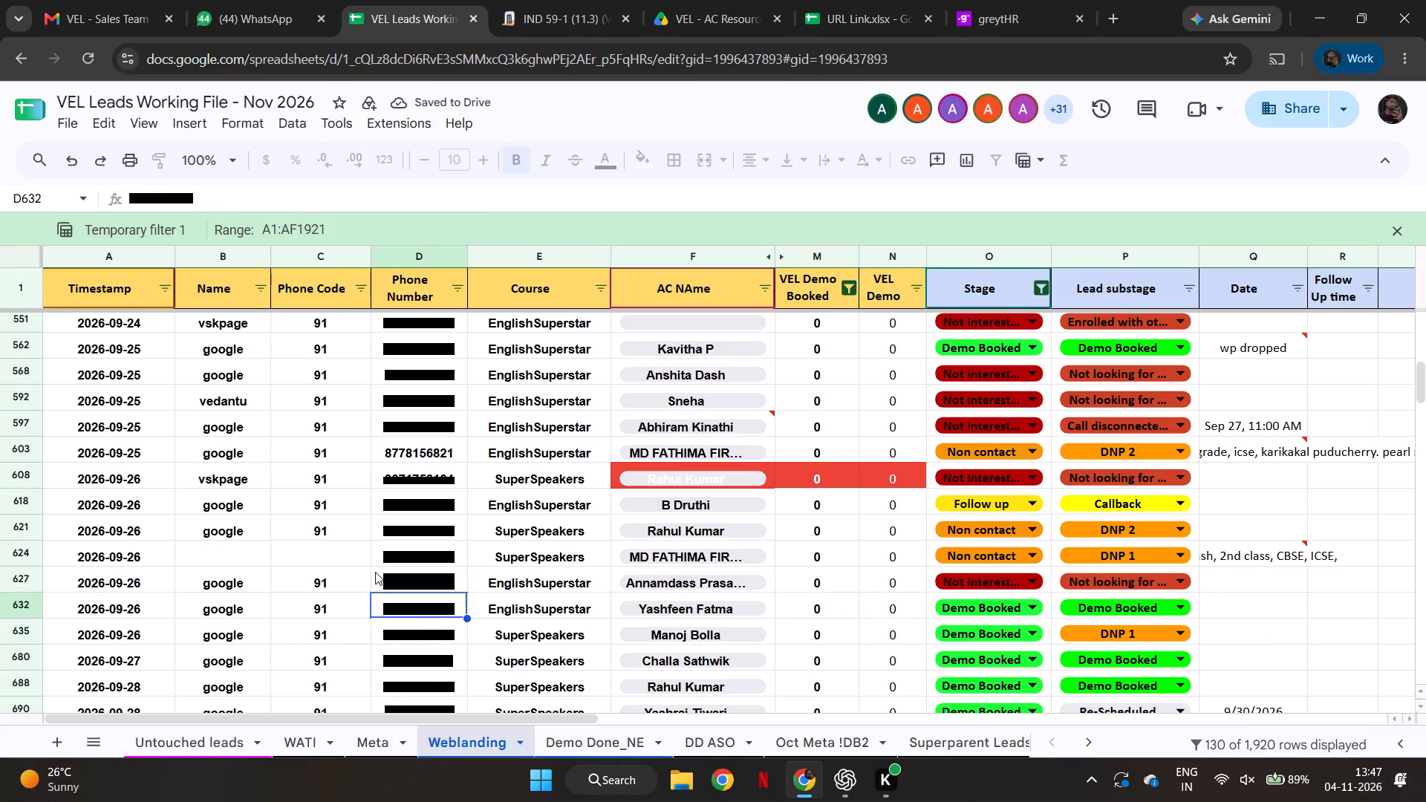
key(ctrl+c)
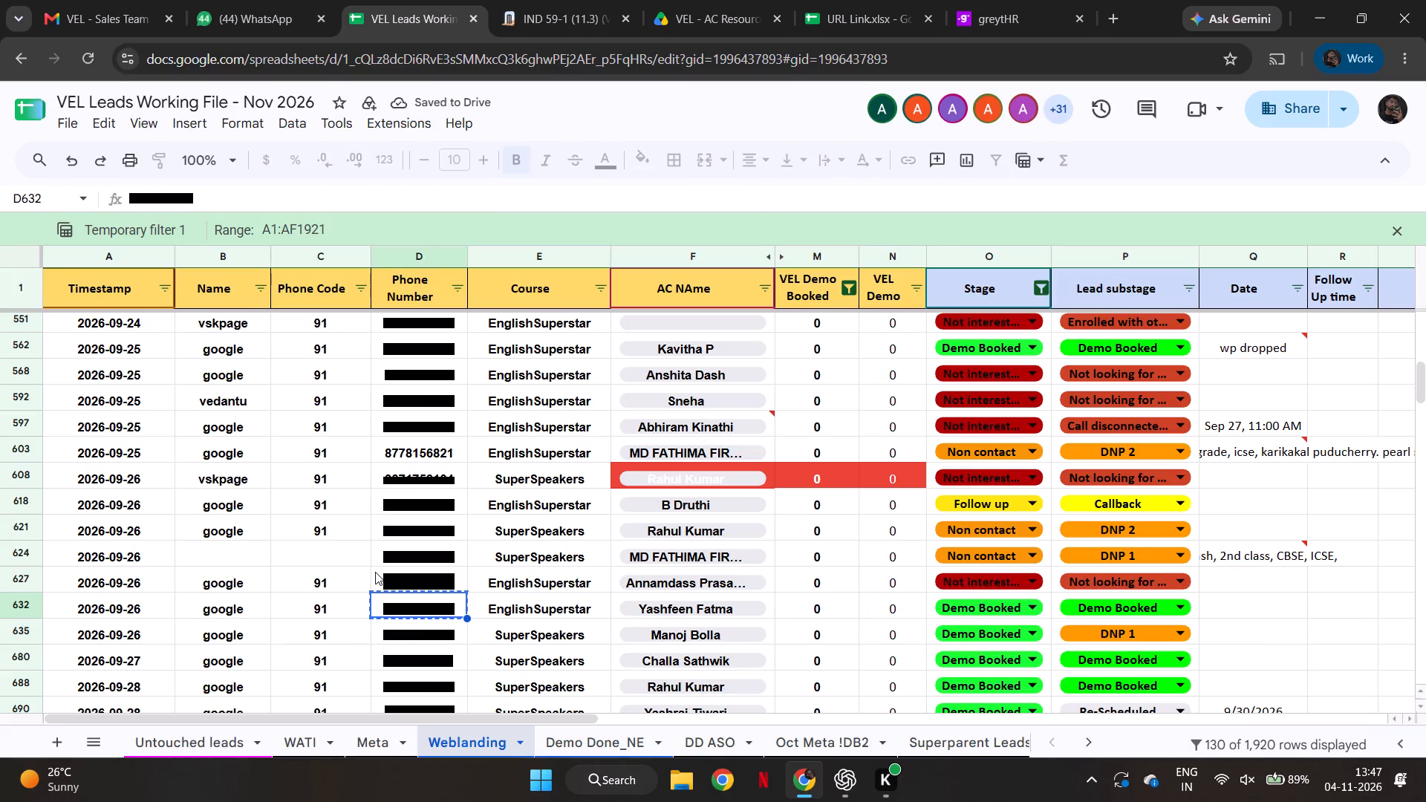
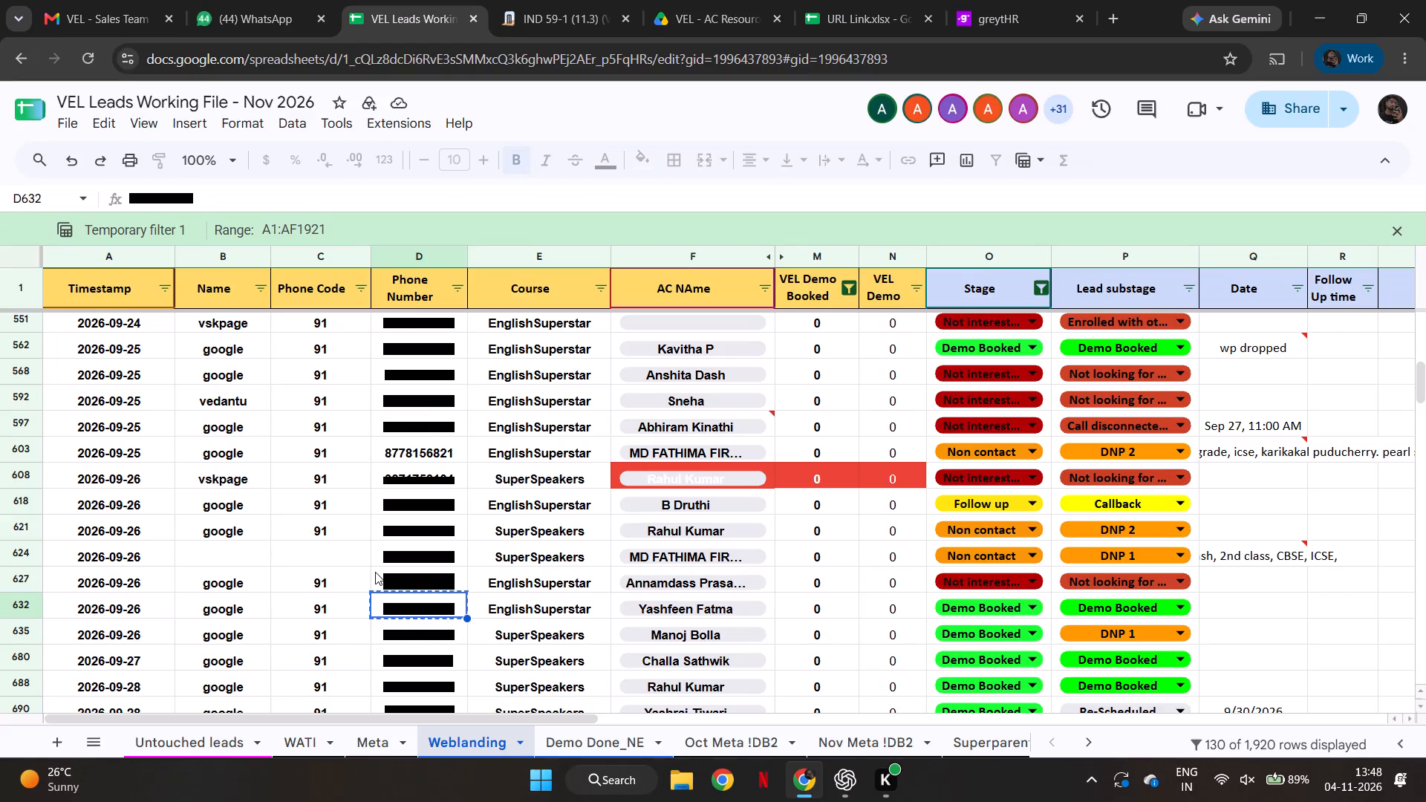
Set the Stage of the lead in row 632 to Not interested.
key(Right)
key(Right)
key(Right)
key(Right)
key(Right)
key(Return)
key(Down)
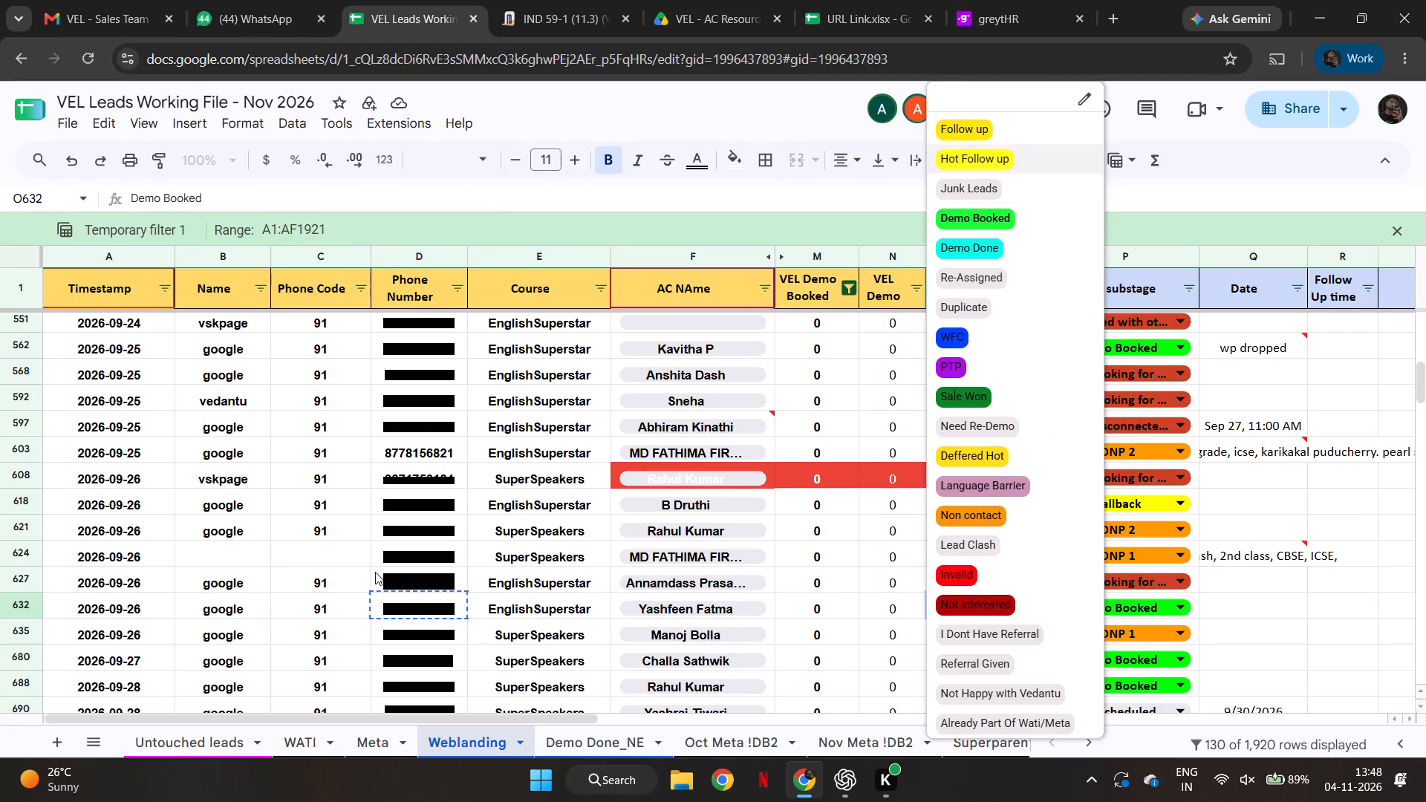
key(Down)
key(Down)
key(Down)
key(Down)
key(Down)
key(Down)
key(Down)
key(Down)
key(Down)
key(Down)
key(Down)
key(Down)
key(Down)
key(Down)
key(Down)
key(Down)
key(Down)
key(Down)
key(Down)
key(Up)
key(Up)
key(Up)
key(Up)
key(Up)
key(Down)
key(Return)
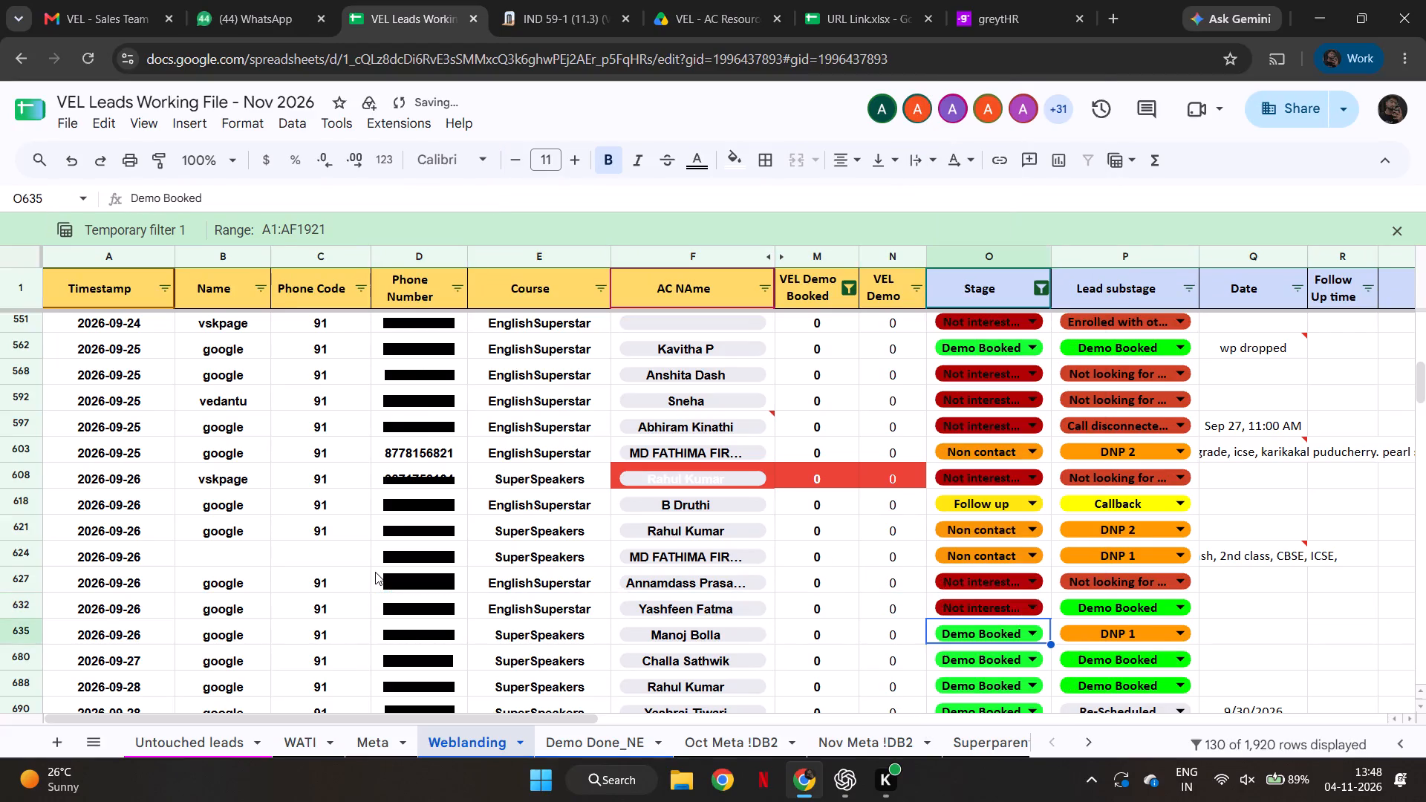
Set the Lead substage of the lead in row 632 to "Call disconnected after listening Vedantu".
key(Up)
key(Right)
key(Return)
key(Down)
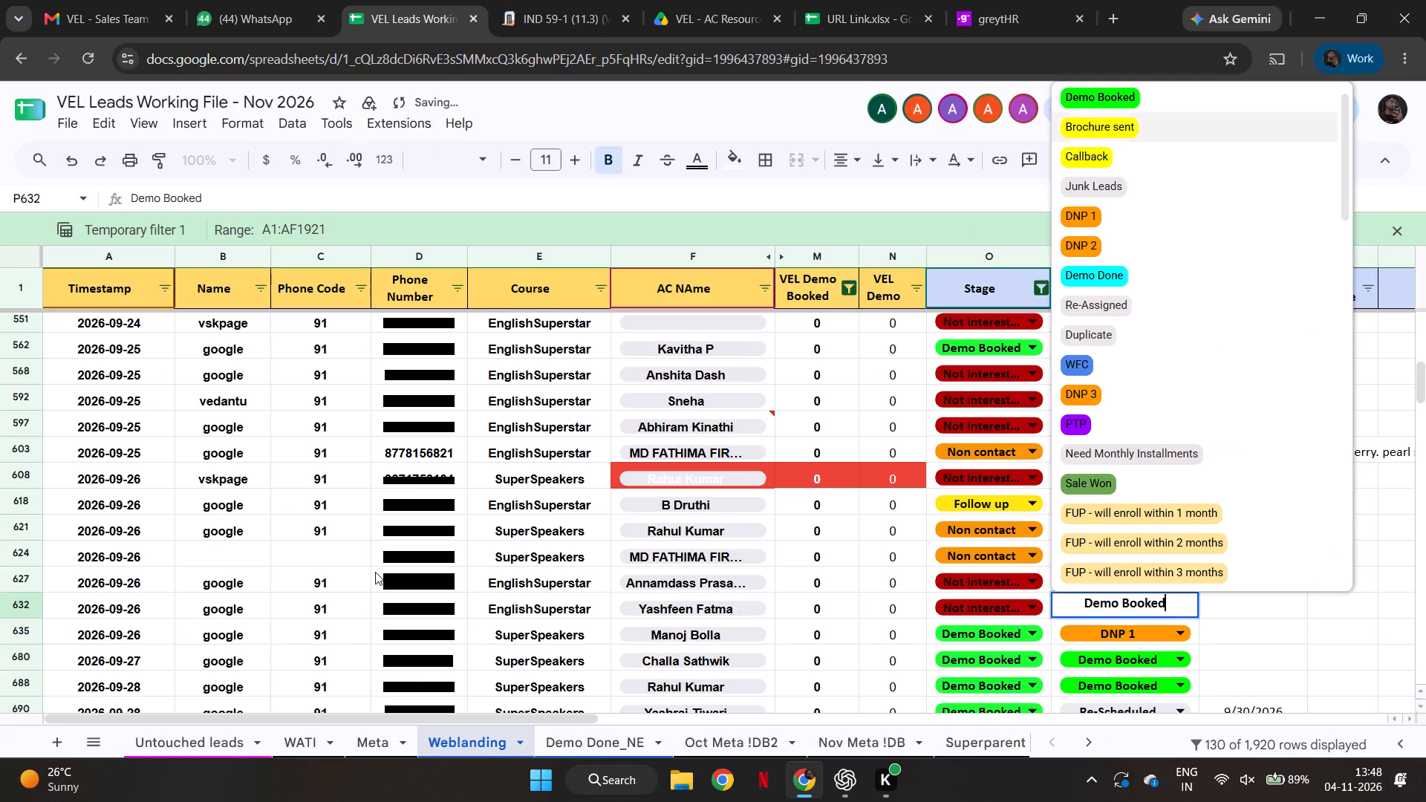
key(Down)
key(Down)
key(Down)
key(Down)
key(Down)
key(Down)
key(Down)
key(Down)
key(Down)
key(Down)
key(Down)
key(Down)
key(Down)
key(Down)
key(Down)
key(Down)
key(Down)
key(Down)
key(Down)
key(Down)
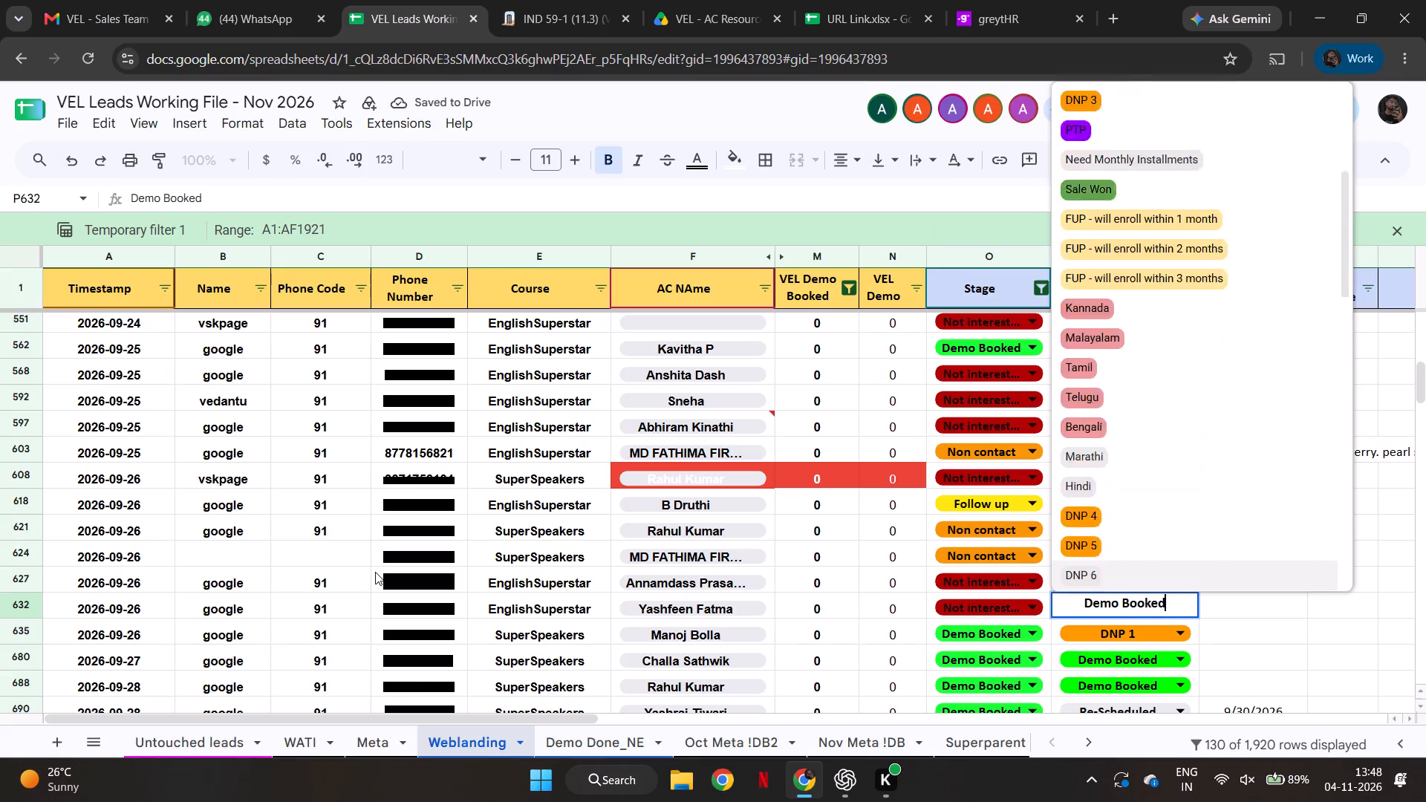
key(Up)
key(Up)
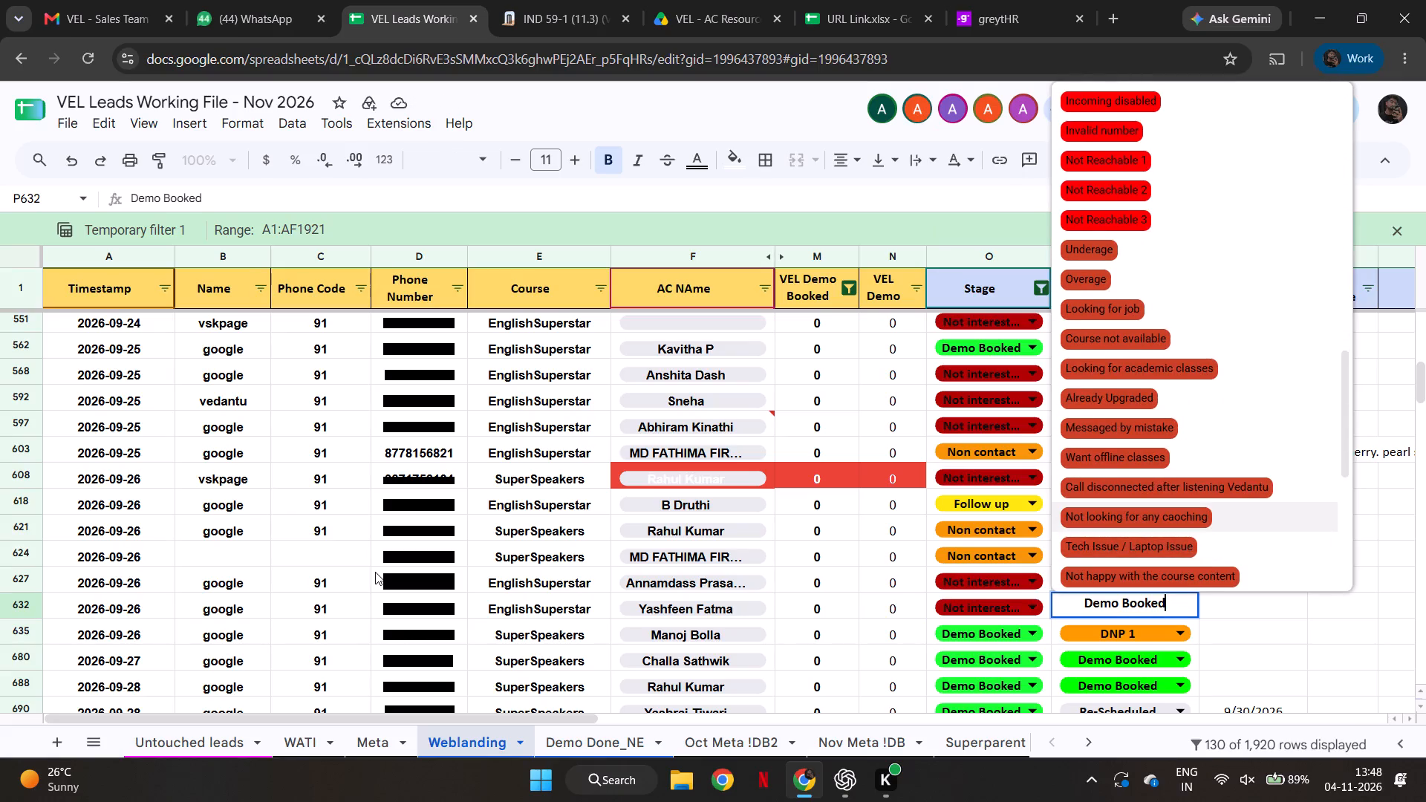
key(Up)
key(Return)
Copy the phone number of the lead in row 635 from cell D635.
key(Left)
key(Left)
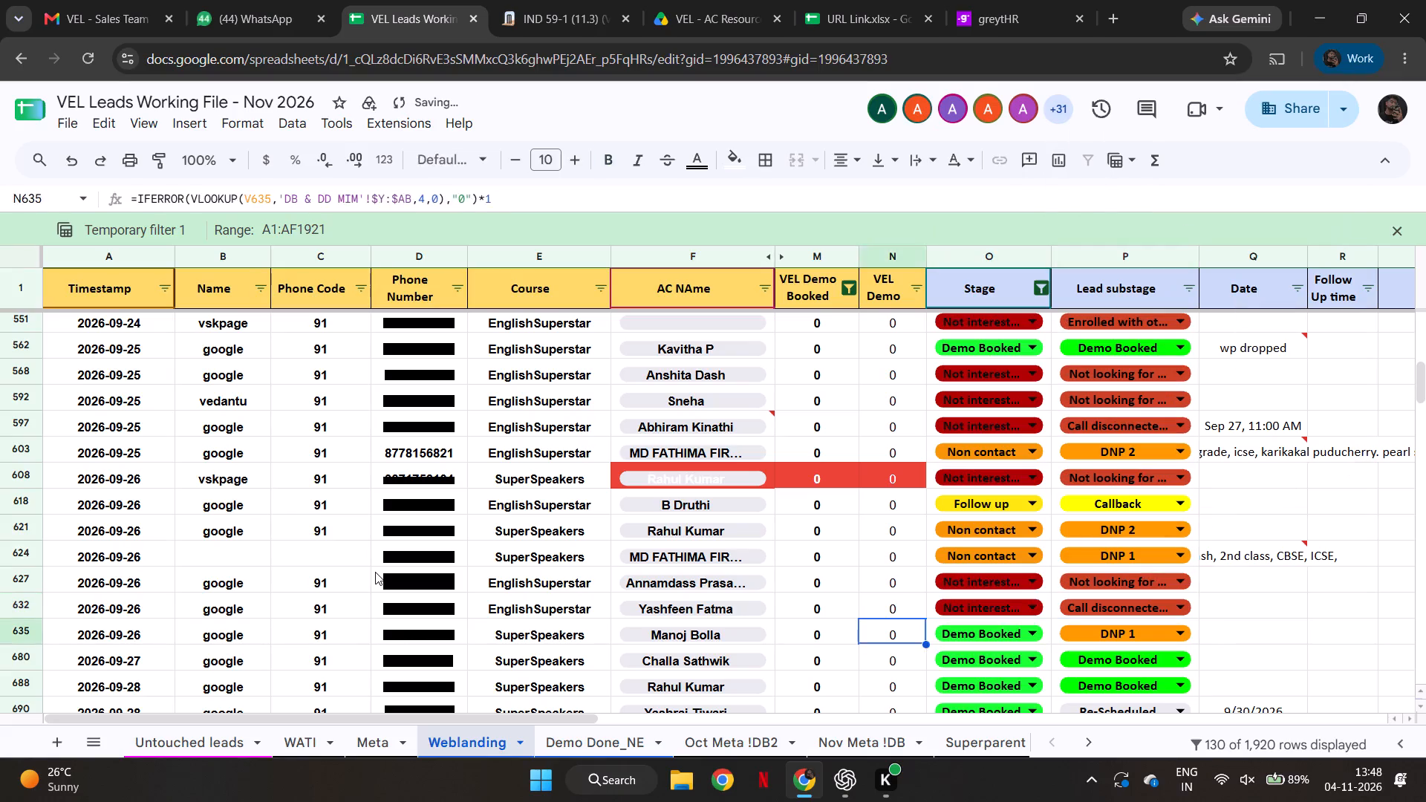
key(Left)
key(Left)
key(Left)
key(Left)
key(ctrl+c)
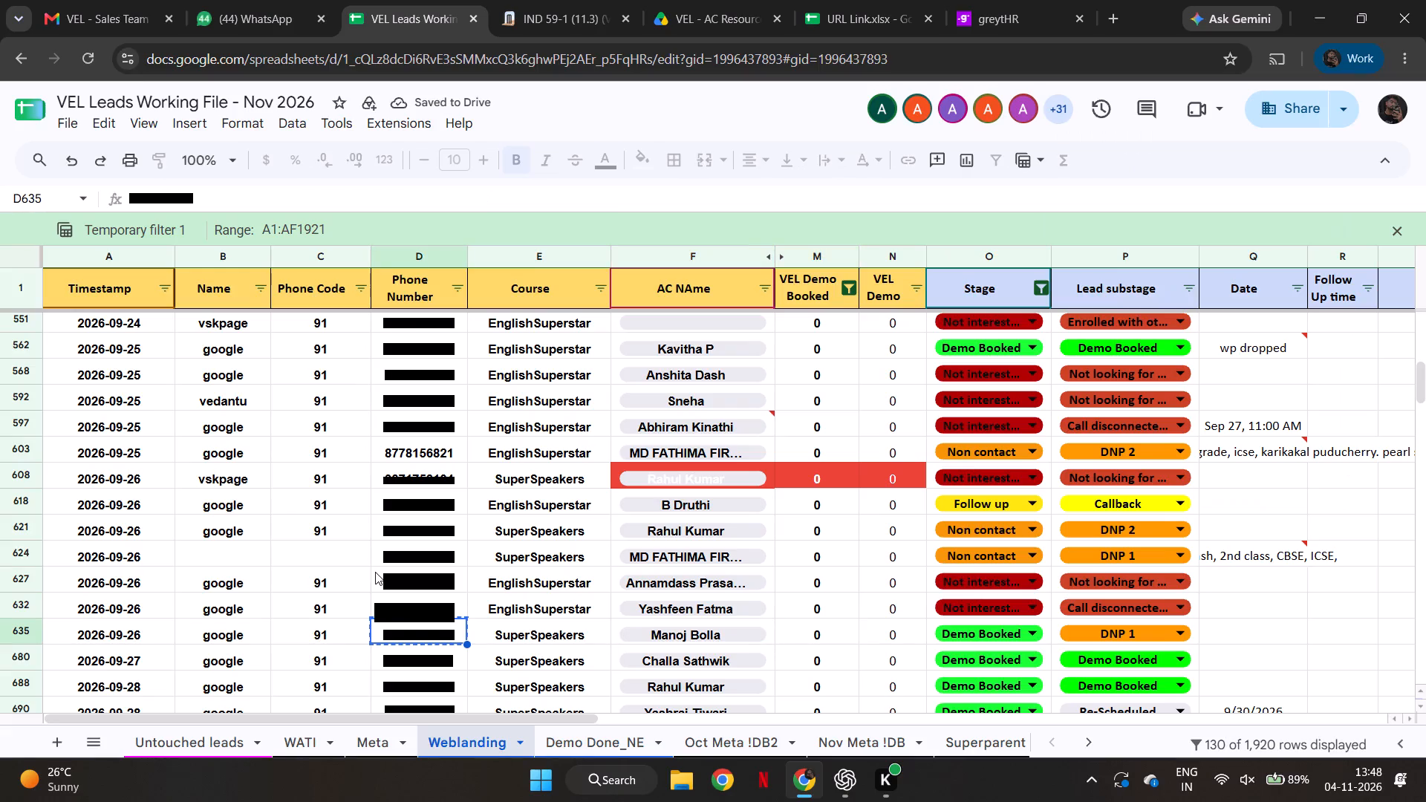
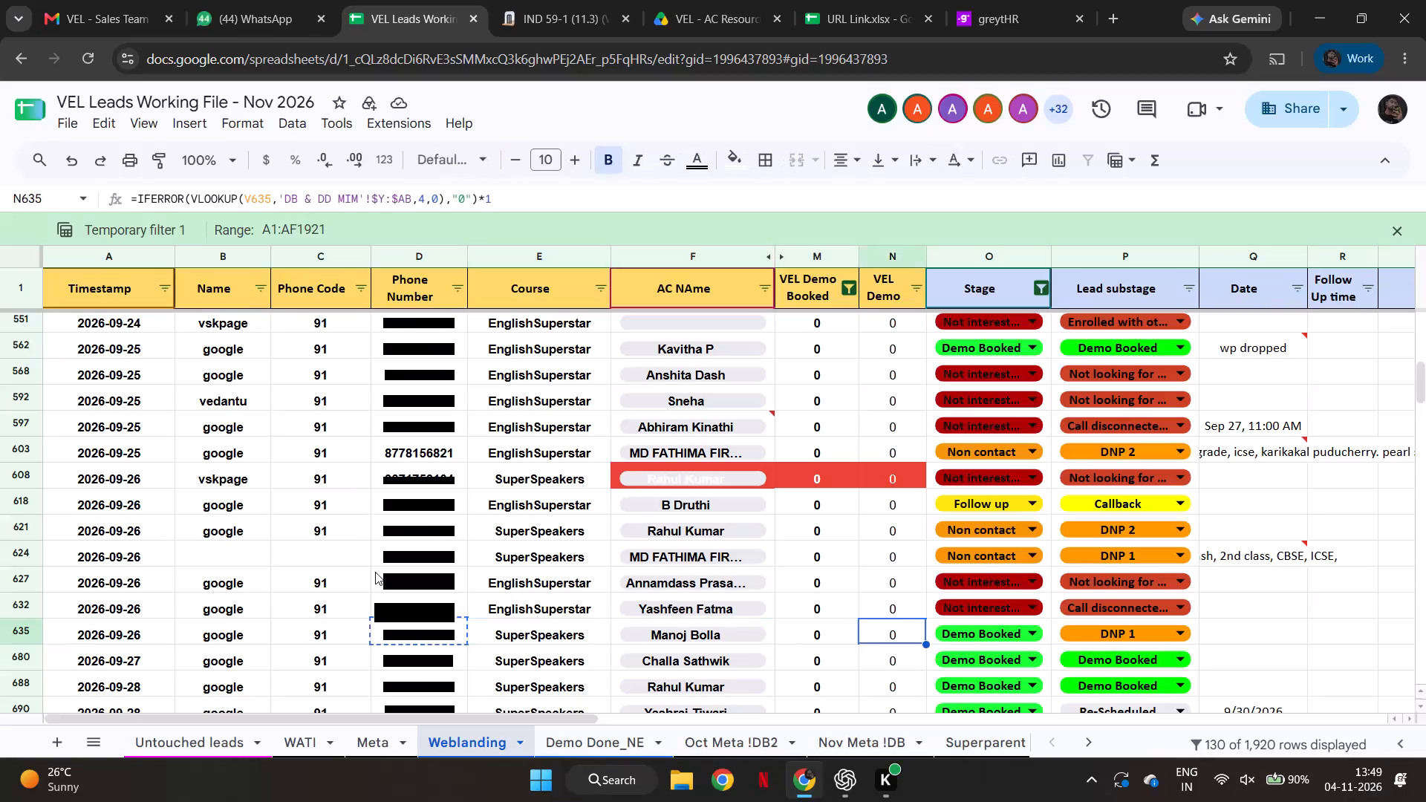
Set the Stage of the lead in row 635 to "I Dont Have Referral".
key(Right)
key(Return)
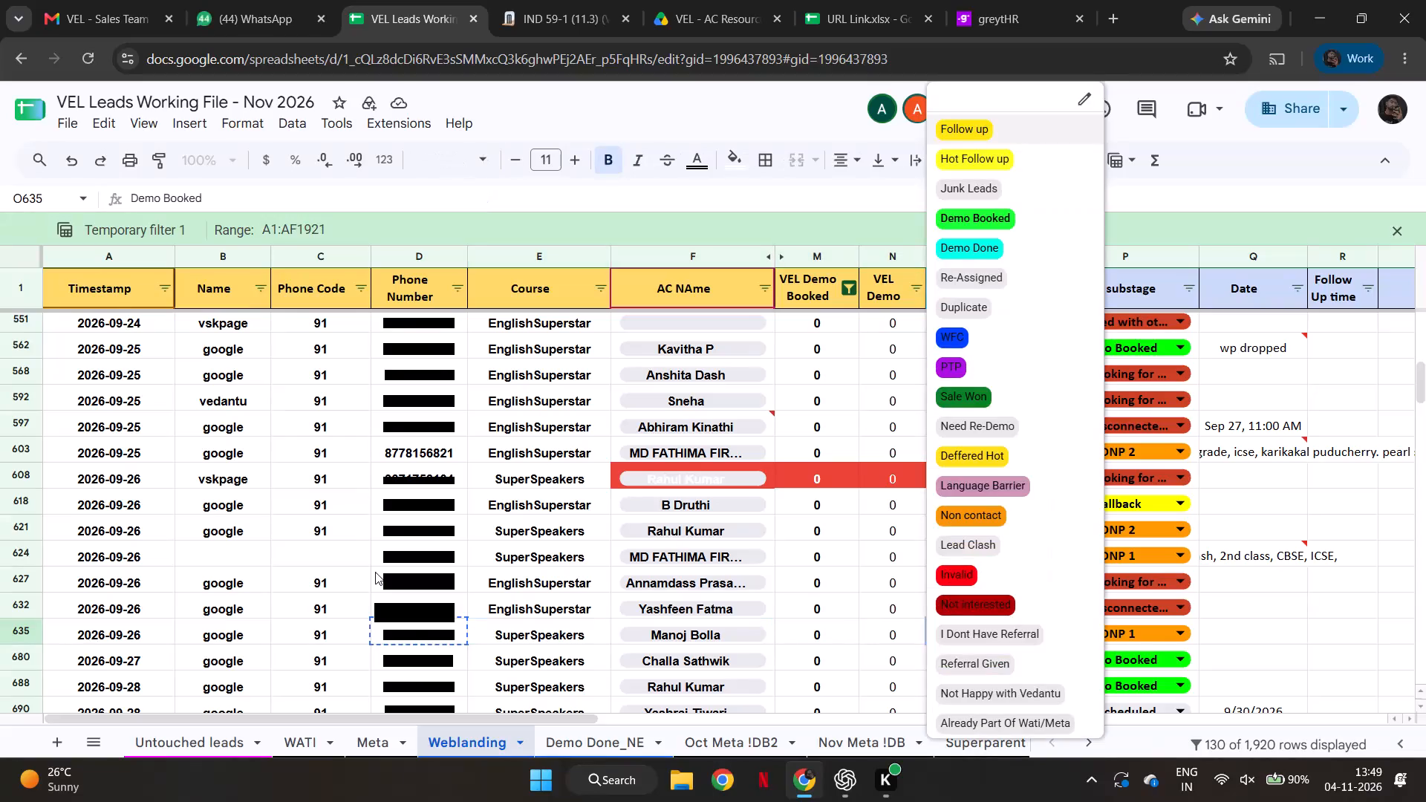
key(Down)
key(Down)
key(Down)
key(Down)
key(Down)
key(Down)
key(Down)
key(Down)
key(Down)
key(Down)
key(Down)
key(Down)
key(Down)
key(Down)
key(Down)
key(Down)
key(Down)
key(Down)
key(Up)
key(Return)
Set the Stage of the lead in row 635 to Not interested.
key(Up)
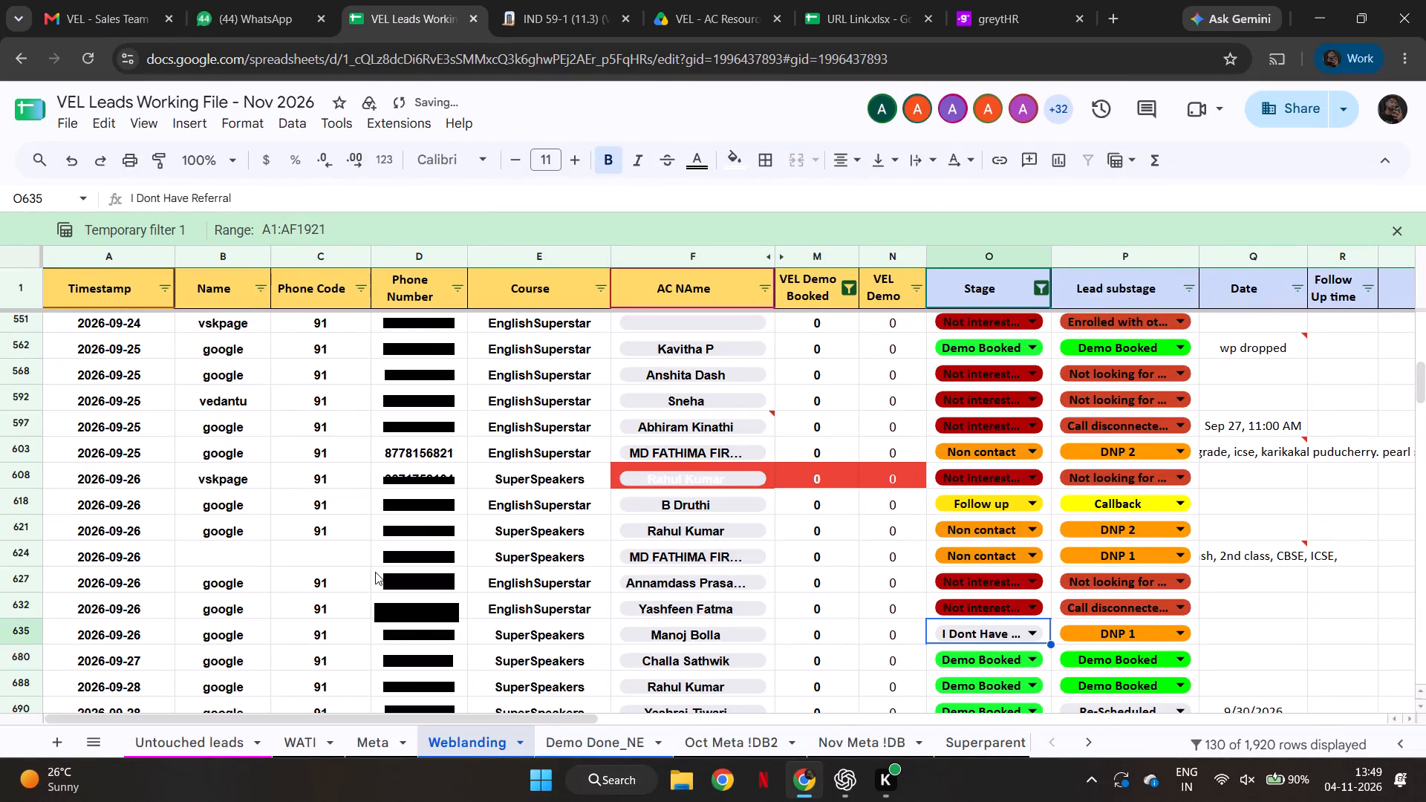
key(Return)
key(Up)
key(Down)
key(Down)
key(Down)
key(Down)
key(Down)
key(Down)
key(Down)
key(Down)
key(Down)
key(Down)
key(Down)
key(Down)
key(Down)
key(Down)
key(Down)
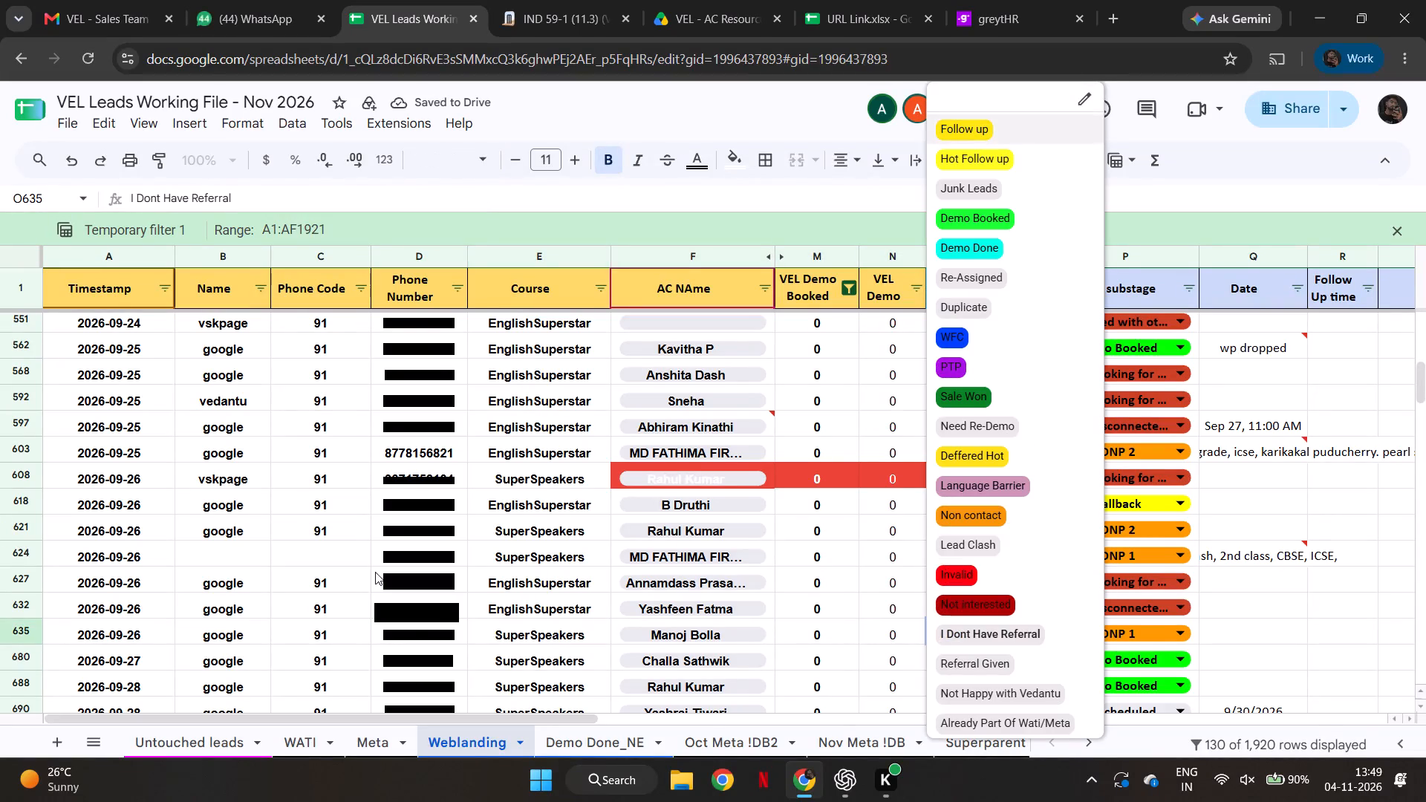
key(Down)
key(Down)
key(Return)
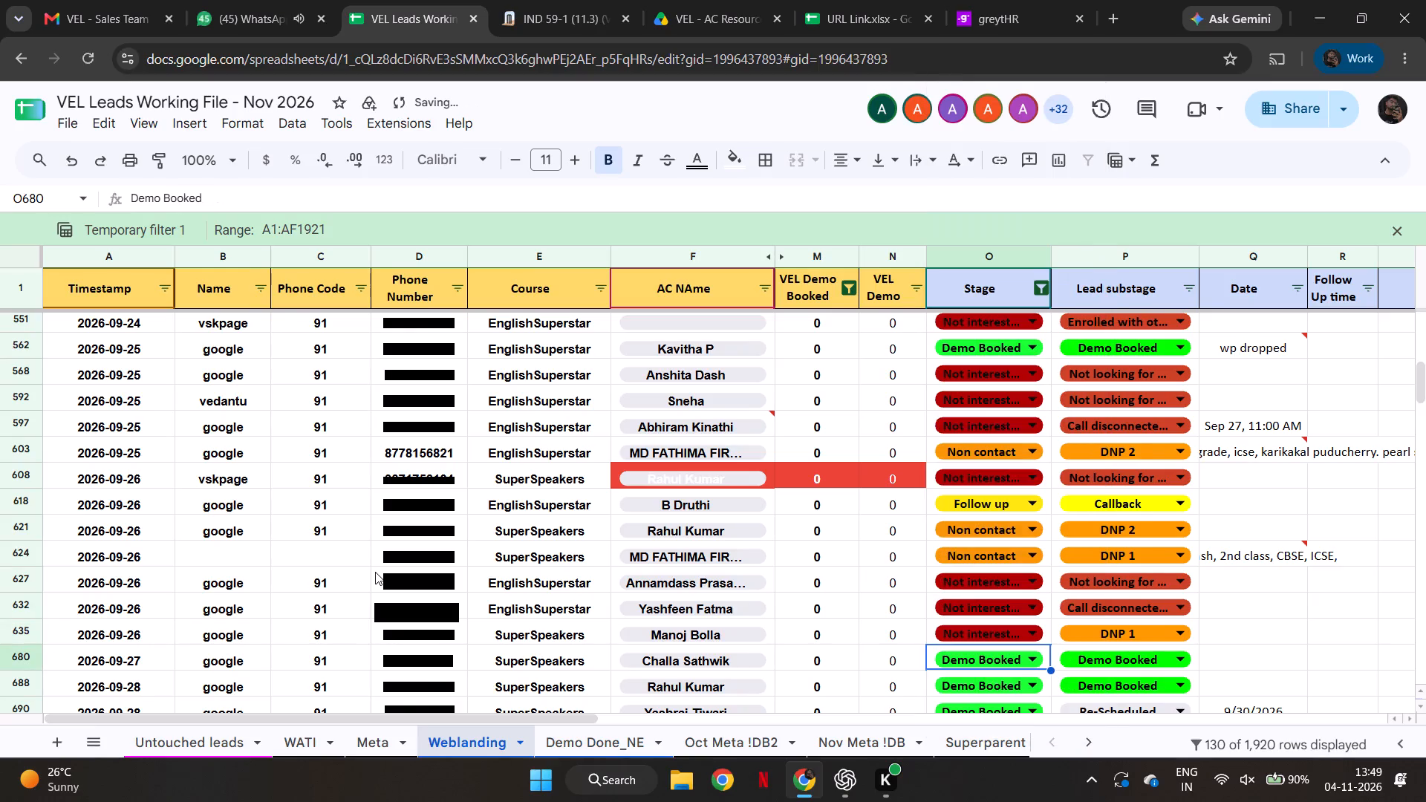
Set the Lead substage of the lead in row 635 to "Price is too high".
key(Up)
key(Right)
key(Return)
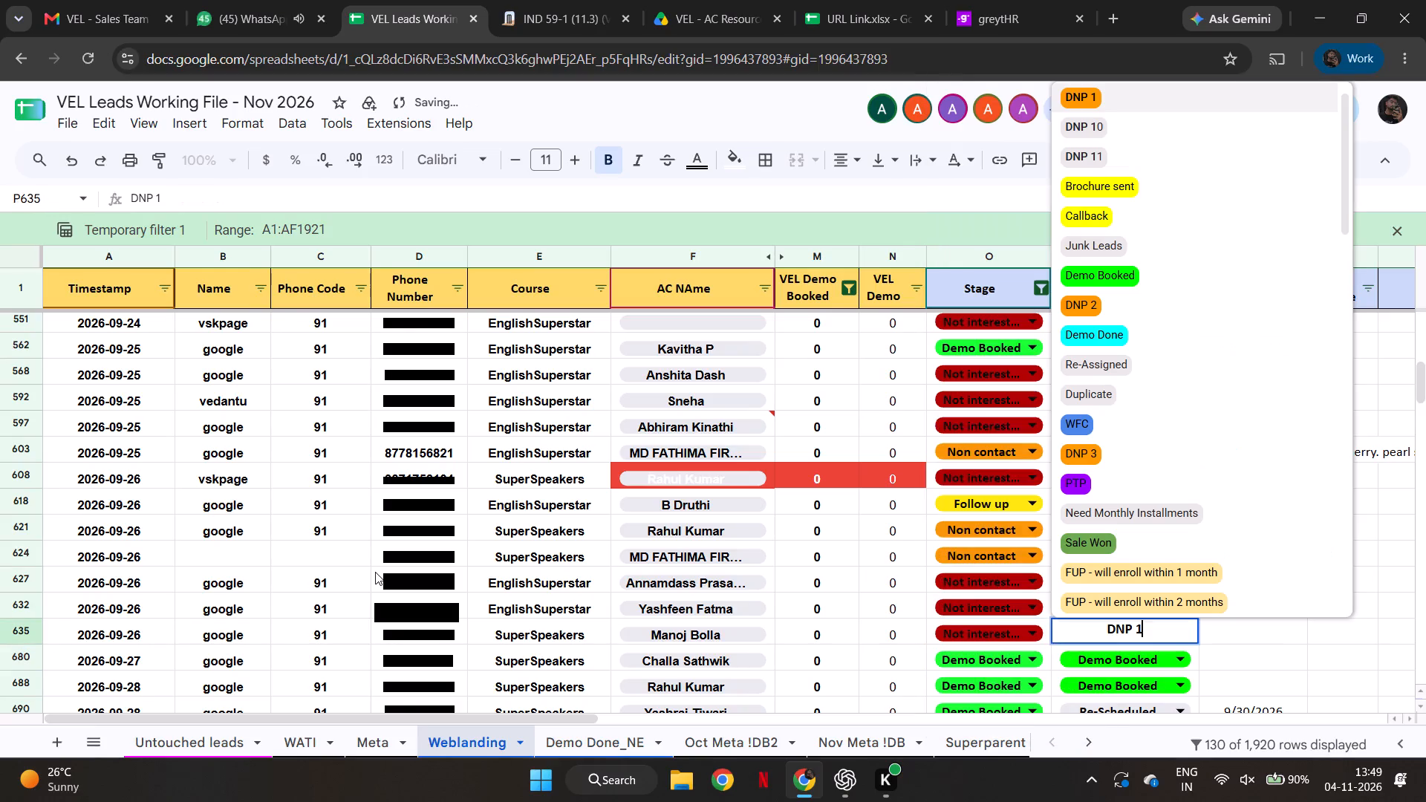
key(Down)
key(Down)
key(Down)
key(Down)
key(Down)
key(Down)
key(Down)
key(Down)
key(Down)
key(Down)
key(Down)
key(Down)
key(Down)
key(Down)
key(Down)
key(Down)
key(Down)
key(Down)
key(Down)
key(Down)
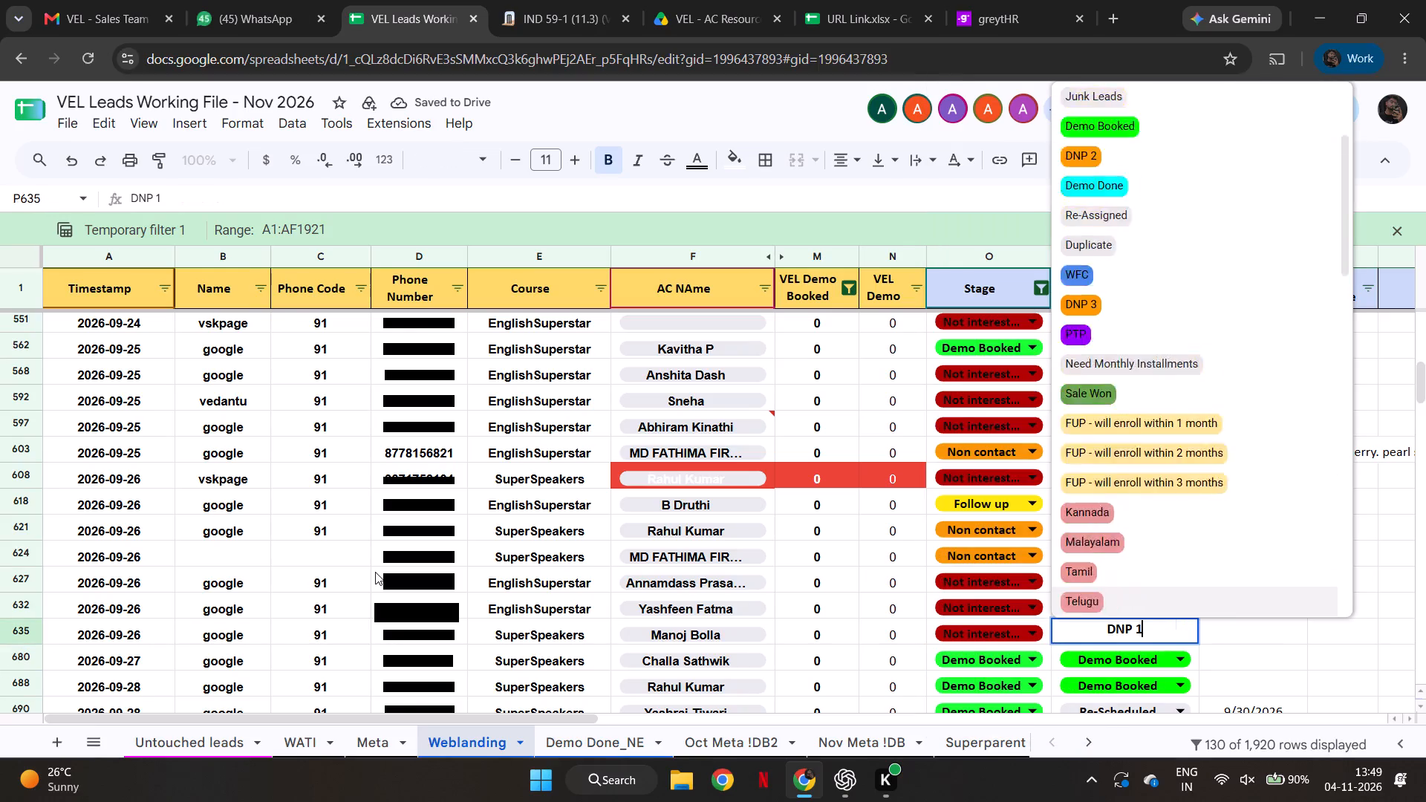
key(Up)
key(Up)
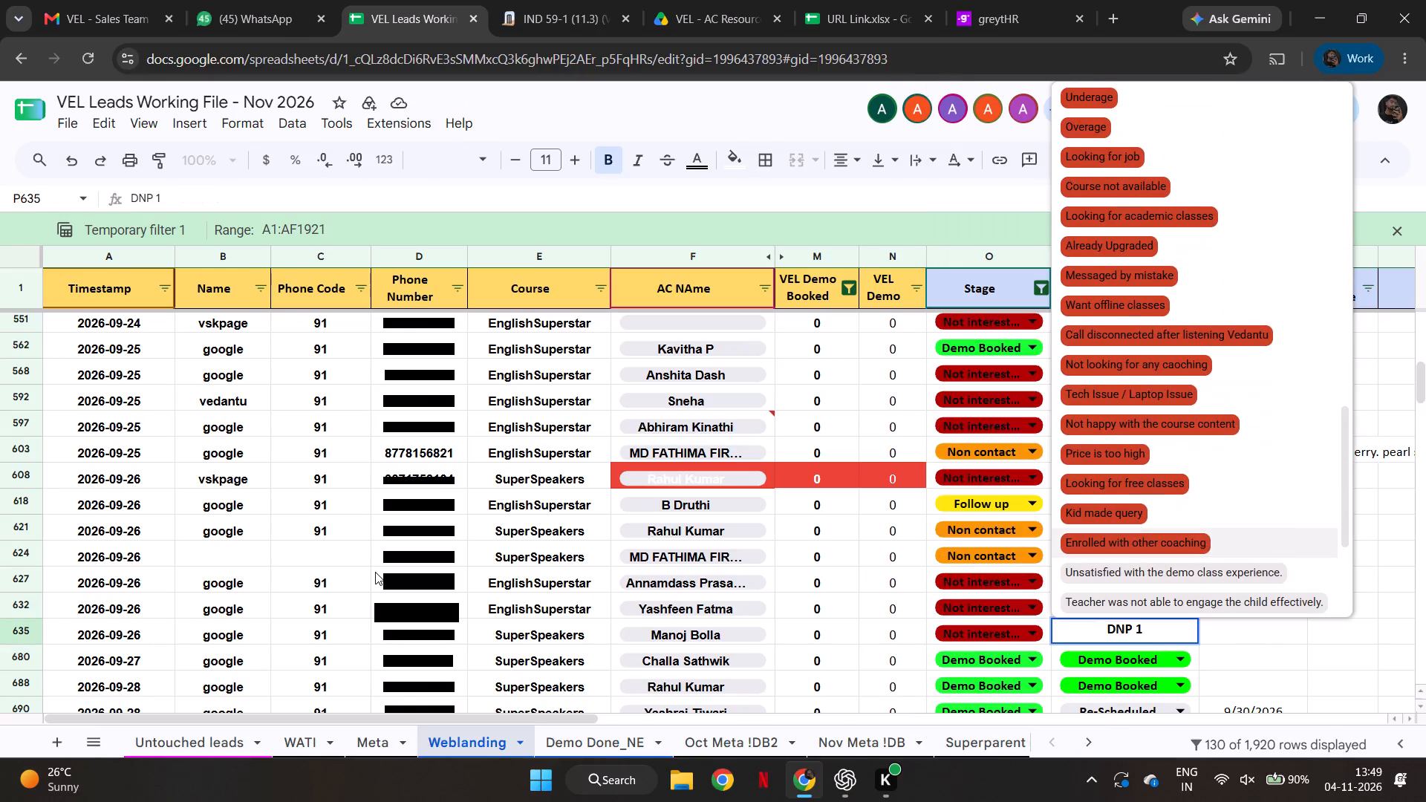
key(Up)
key(Up)
key(Up)
key(Up)
key(Up)
key(Up)
key(Up)
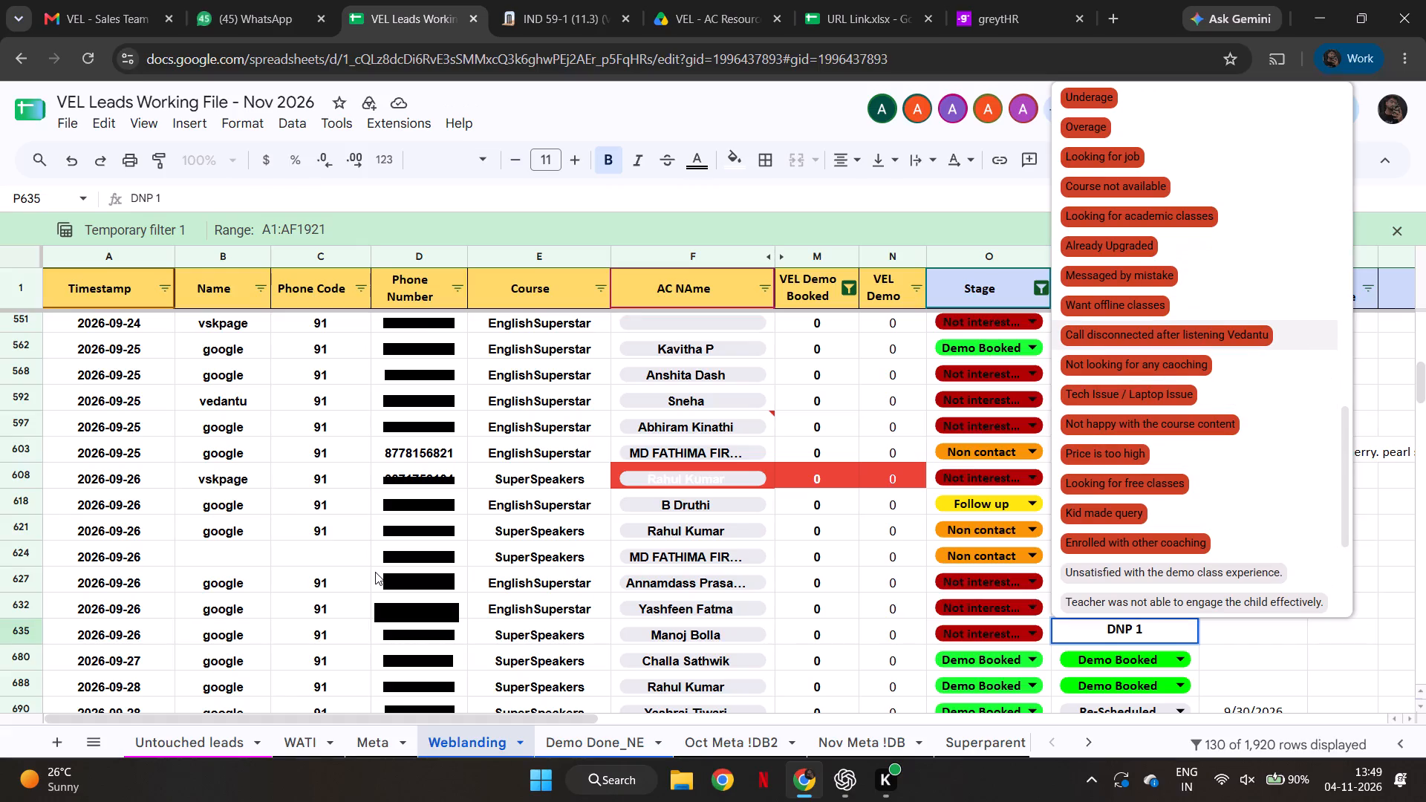
key(Down)
key(Down)
key(Down)
key(Down)
key(Return)
Look over the filtered leads that follow row 635, from row 680 down to row 851, along the Phone Number column.
key(Left)
key(Left)
key(Left)
key(Left)
key(Left)
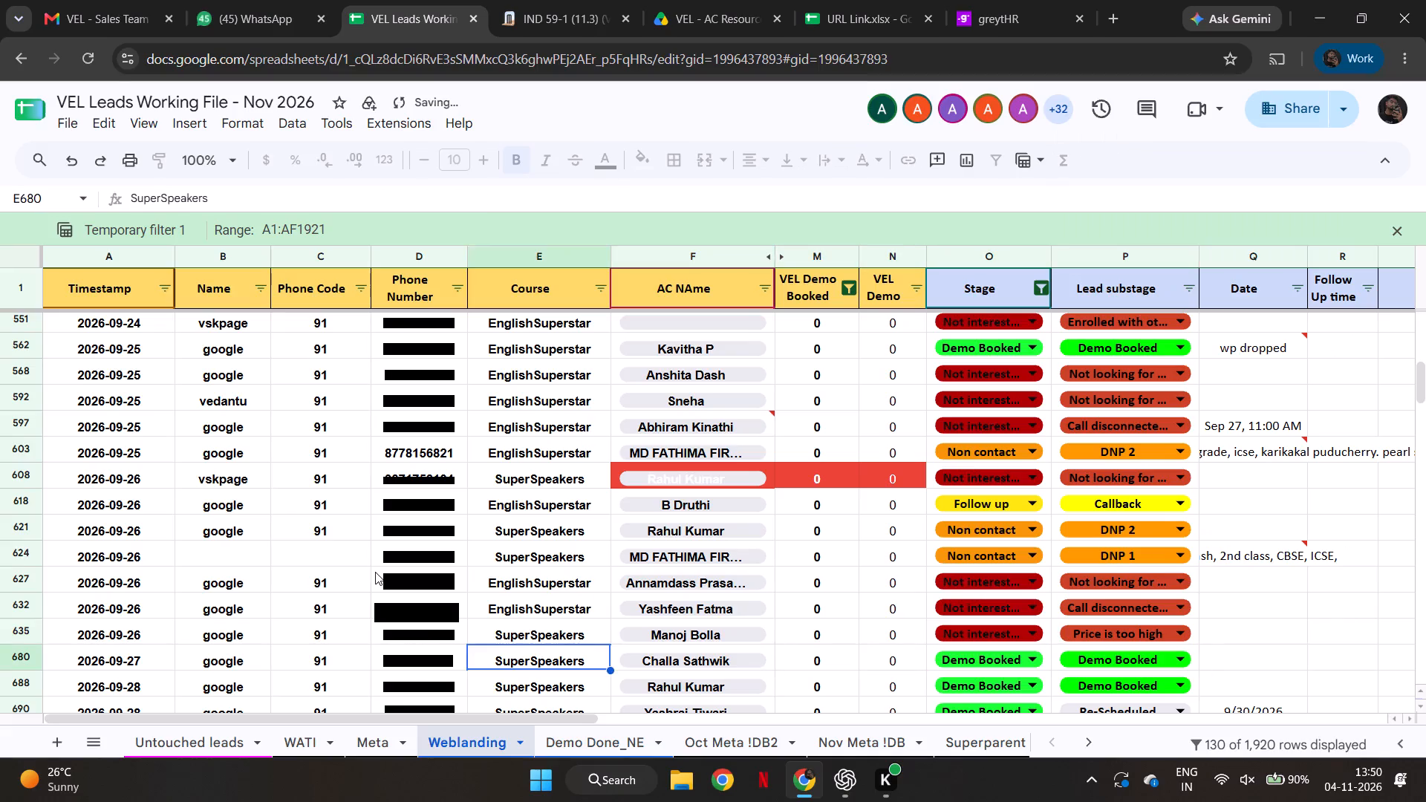
key(Left)
key(Down)
key(Down)
key(Down)
key(Down)
key(Down)
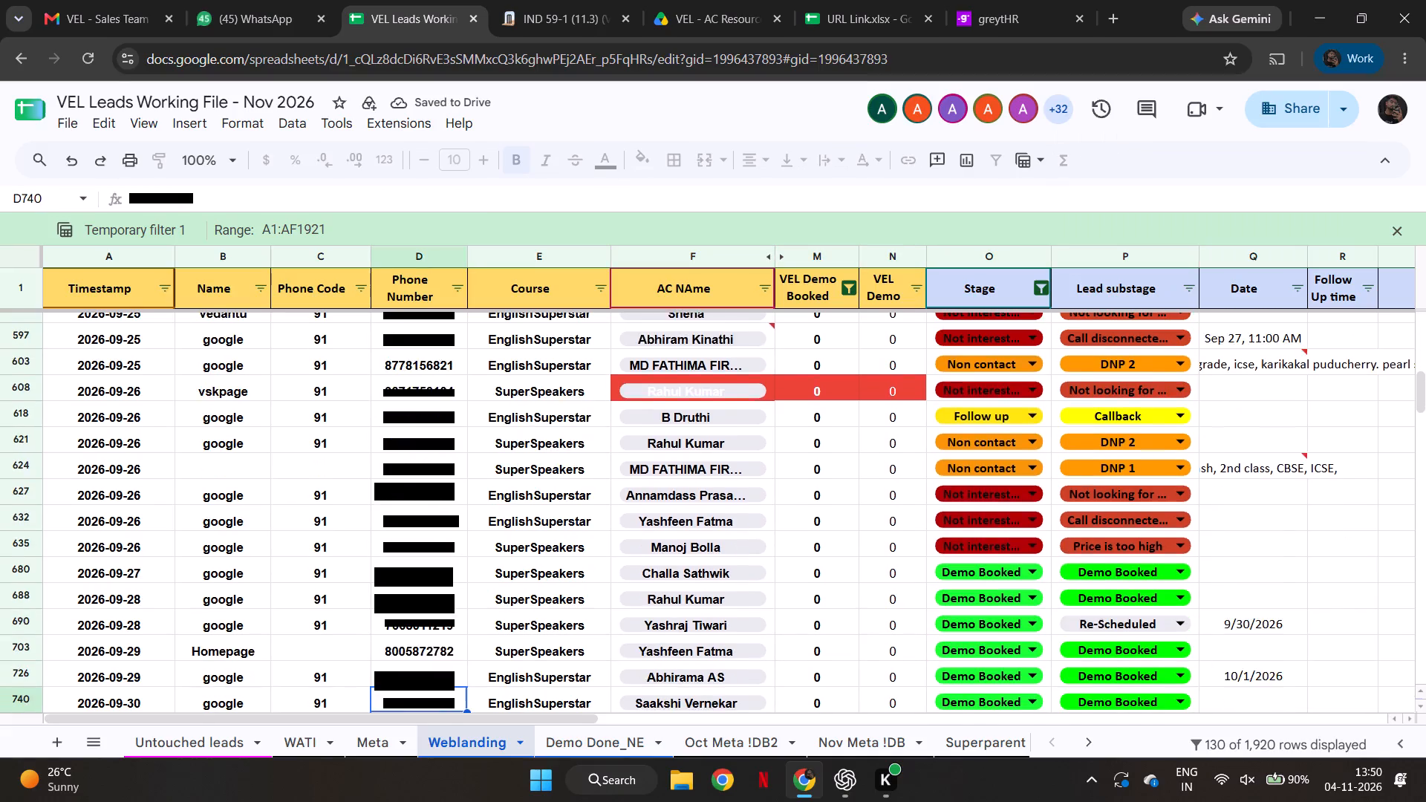
key(Down)
key(Down)
key(Down)
key(Down)
key(Down)
key(Down)
key(Down)
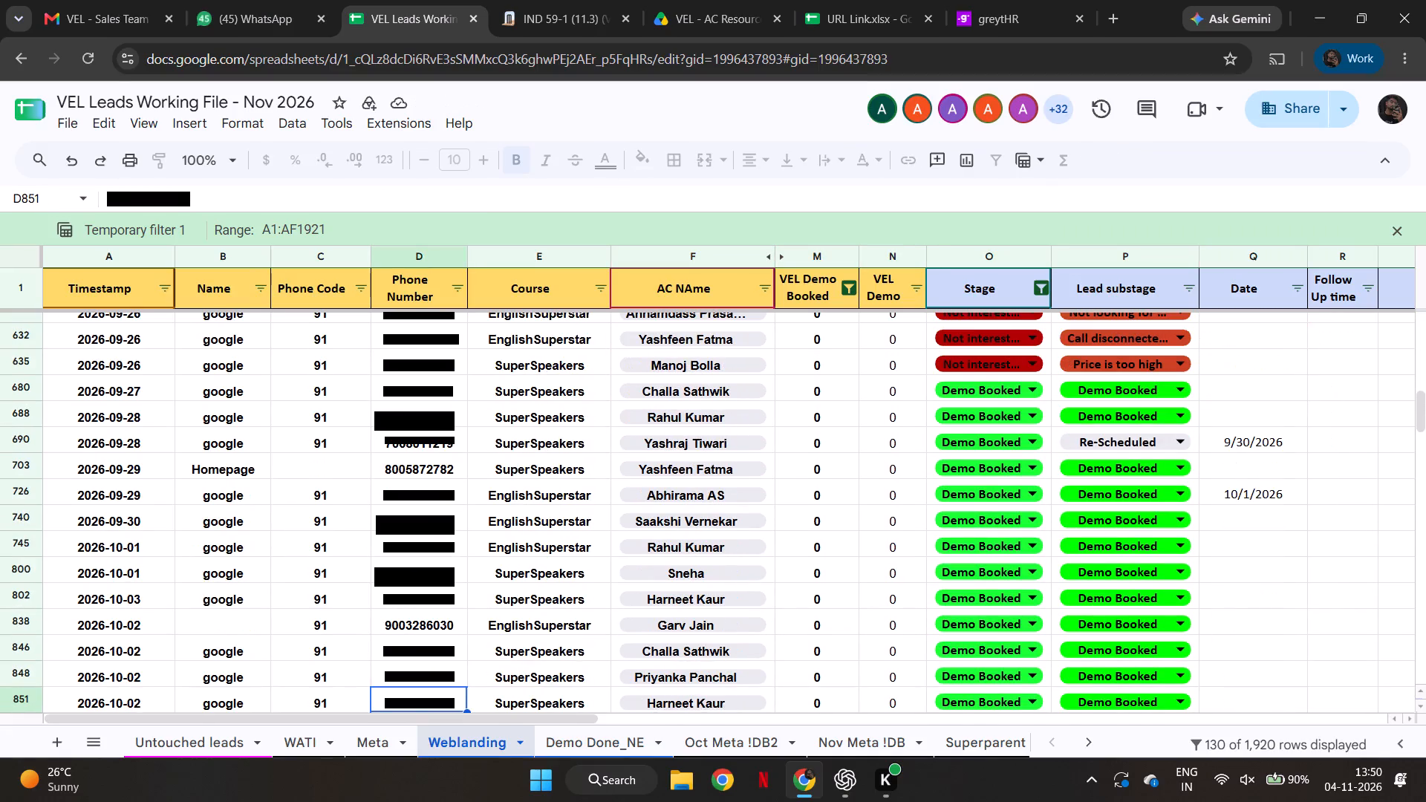
Look back over the earlier filtered leads along the Phone Number column, as far up as row 16.
key(Up)
key(Up)
key(Up)
key(Up)
key(Up)
key(Up)
key(Up)
key(Up)
key(Up)
key(Up)
key(Up)
key(Up)
key(Up)
key(Up)
key(Up)
key(Up)
key(Up)
key(Up)
key(Up)
key(Up)
key(Up)
key(Up)
key(Up)
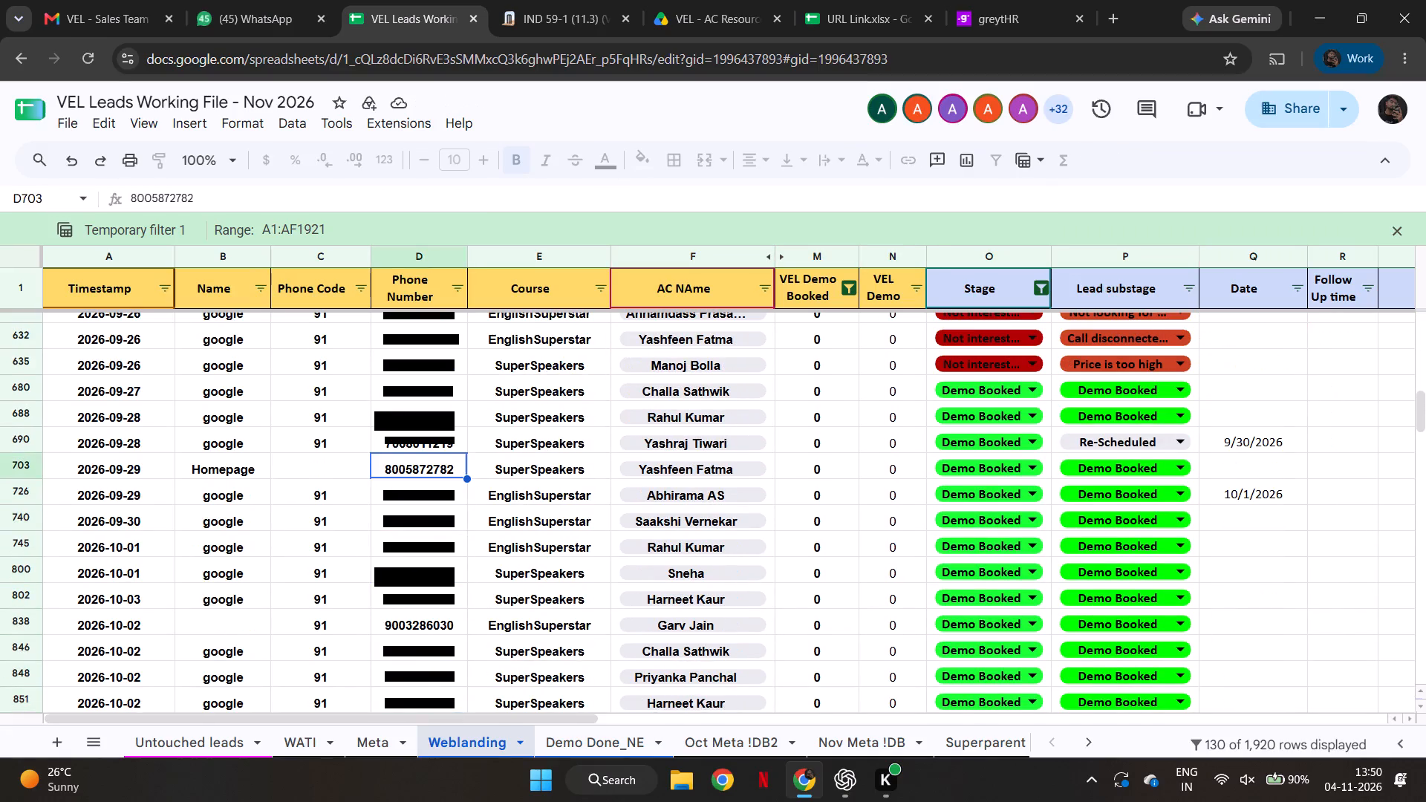
key(Up)
key(Down)
key(Down)
key(Down)
key(Down)
key(Down)
key(Down)
key(Down)
key(Down)
key(Down)
key(Down)
key(Down)
key(Down)
key(Down)
key(Down)
key(Down)
key(Down)
key(Down)
key(Down)
key(Down)
key(Down)
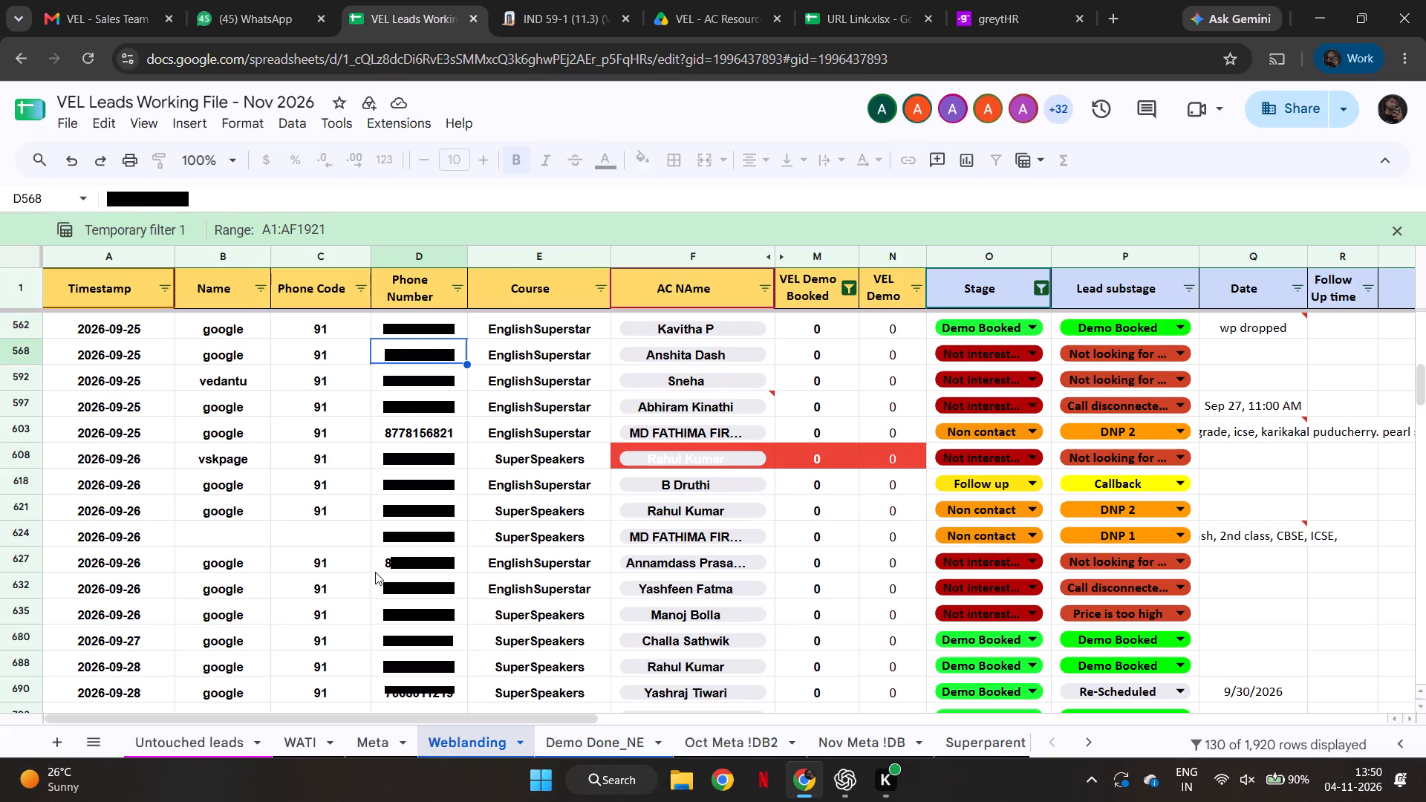
key(Up)
key(Up)
key(Up)
key(Up)
key(Up)
key(Up)
key(Up)
key(Up)
key(Up)
key(Up)
key(Up)
key(Up)
key(Up)
key(Up)
key(Up)
key(Up)
key(Up)
key(Up)
key(Up)
key(Up)
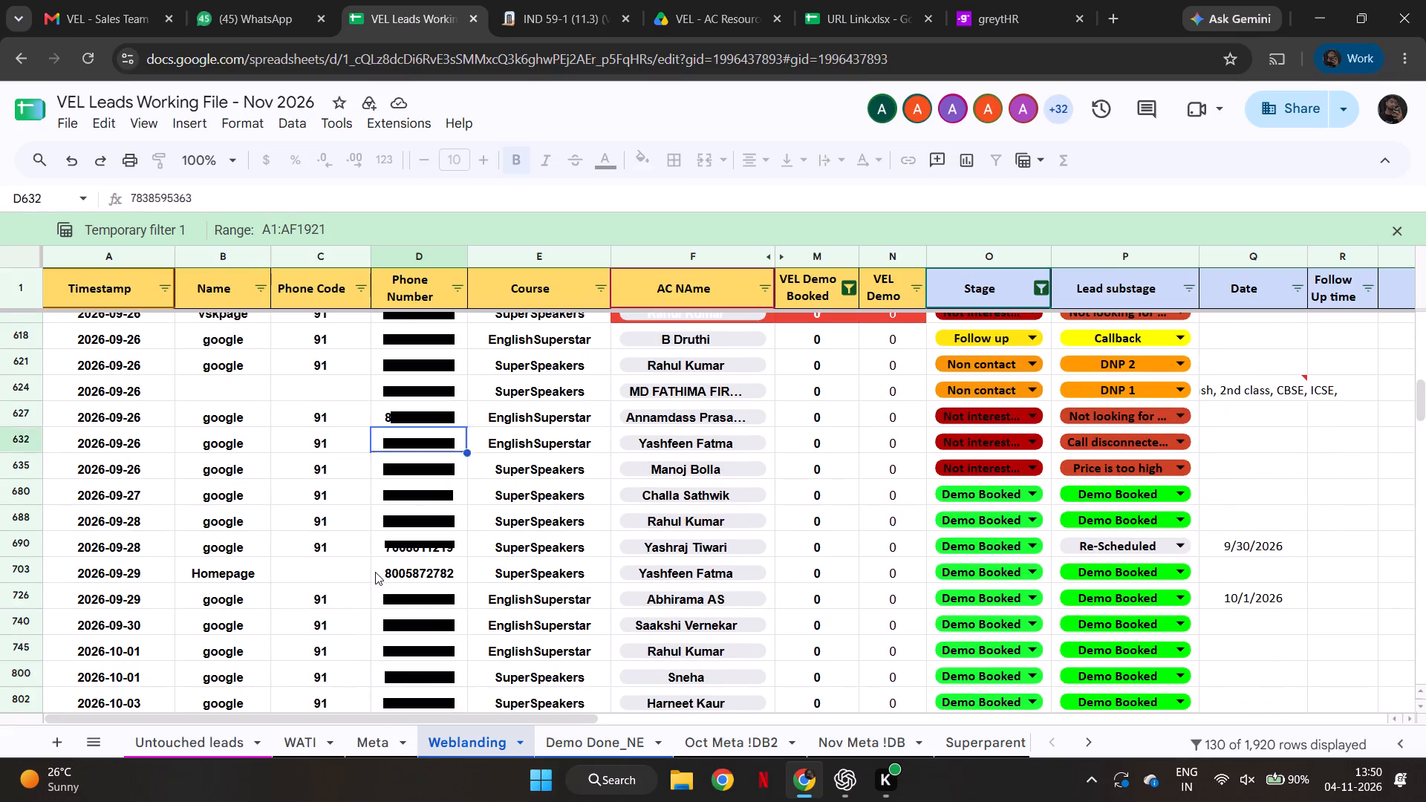
Look through the filtered leads from row 16 down to row 851, checking the Demo Booked leads after row 635.
key(Down)
key(Down)
key(Down)
key(Down)
key(Down)
key(Down)
key(Down)
key(Down)
key(Down)
key(Down)
key(Down)
key(Down)
key(Down)
key(Down)
key(Down)
key(Down)
key(Down)
key(Down)
key(Down)
key(Down)
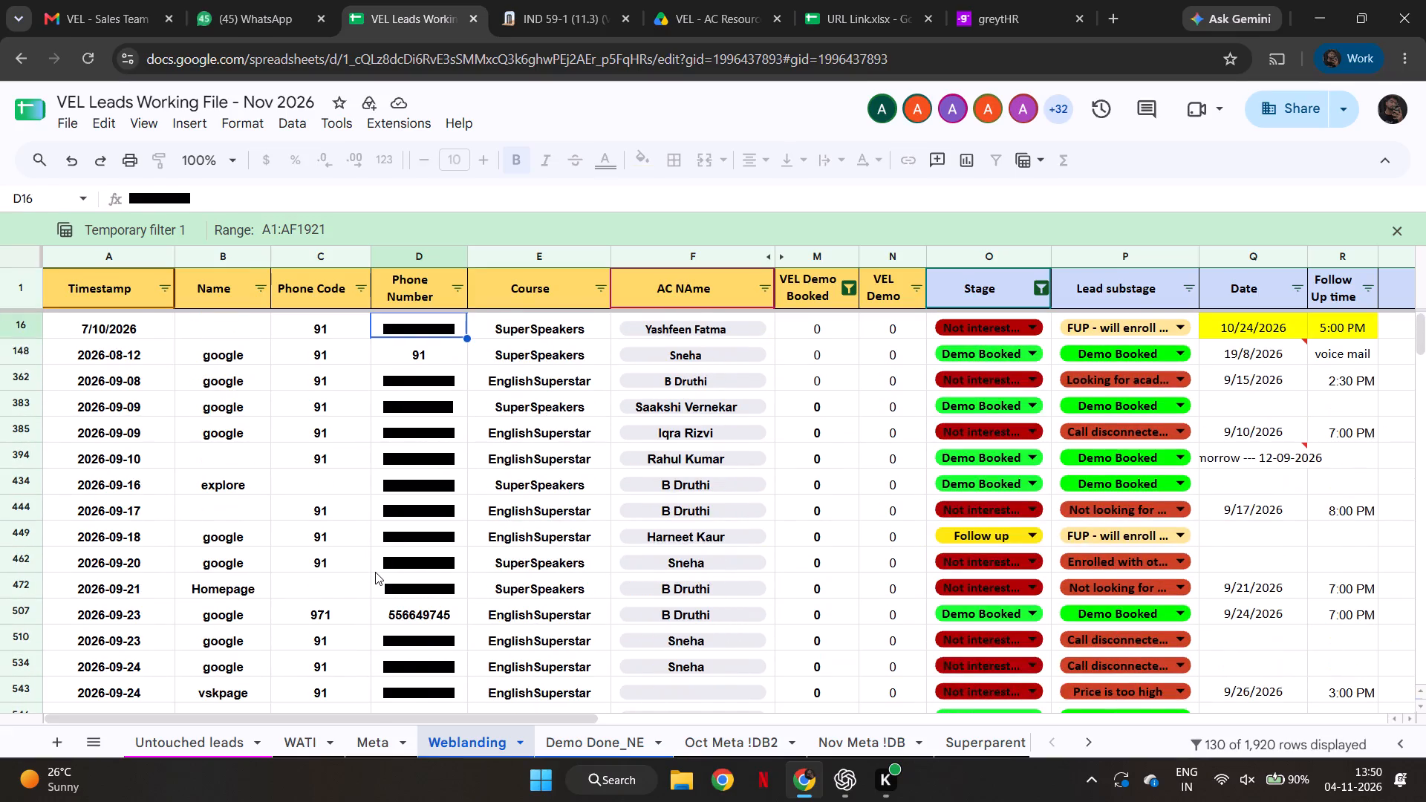
key(Down)
key(Down)
key(Down)
key(Down)
key(Down)
key(Down)
key(Down)
key(Down)
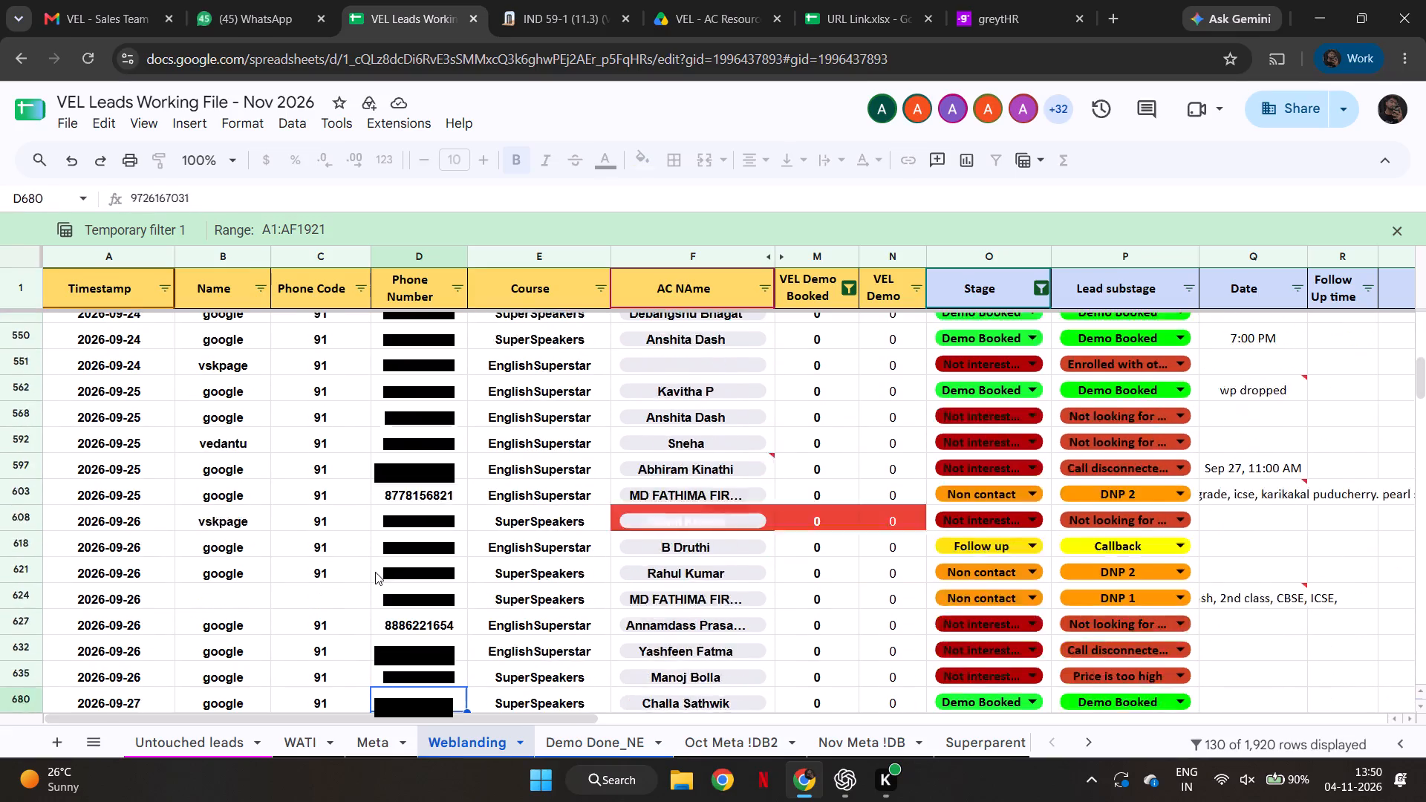
key(Down)
key(Down)
key(Down)
key(Up)
key(Up)
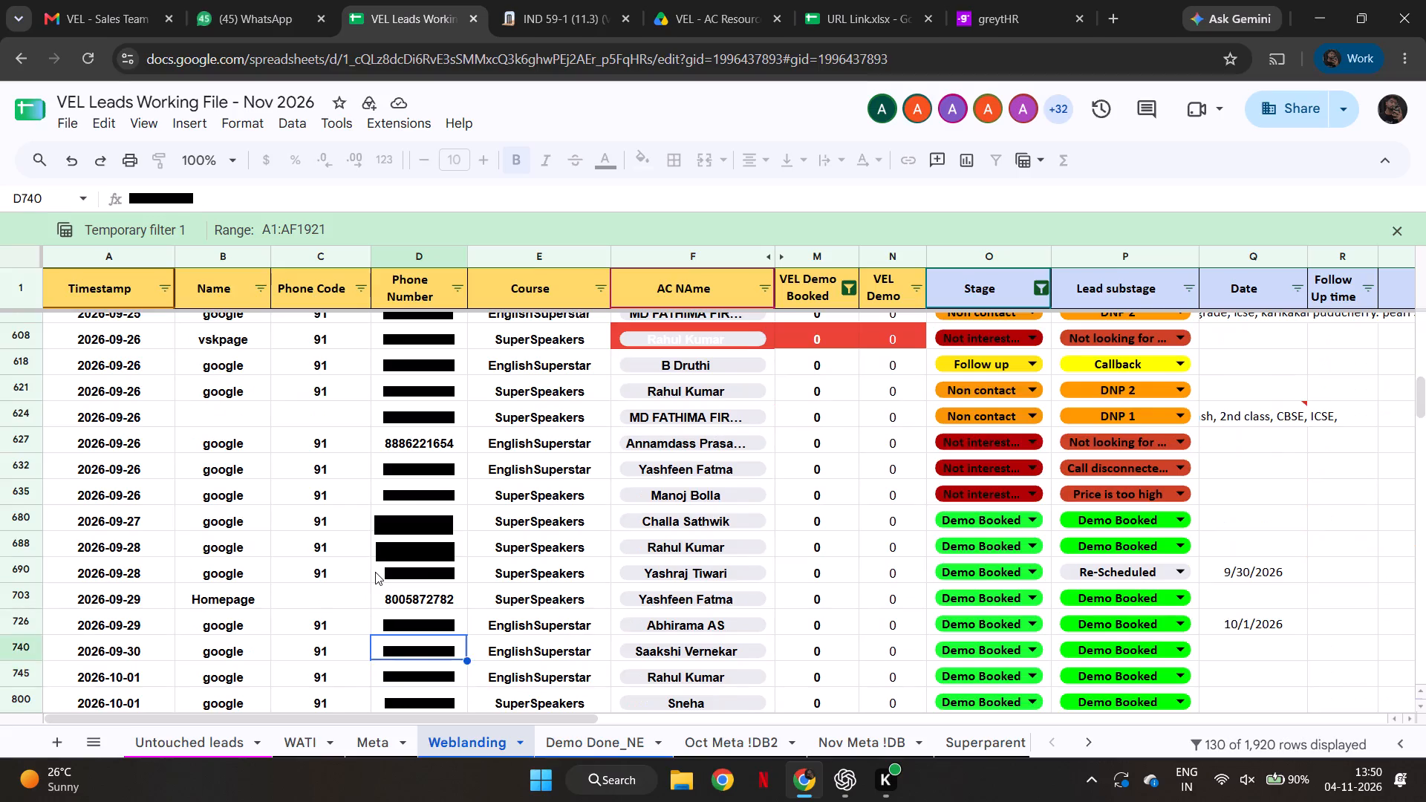
key(Up)
key(Up)
key(Up)
key(Up)
key(Up)
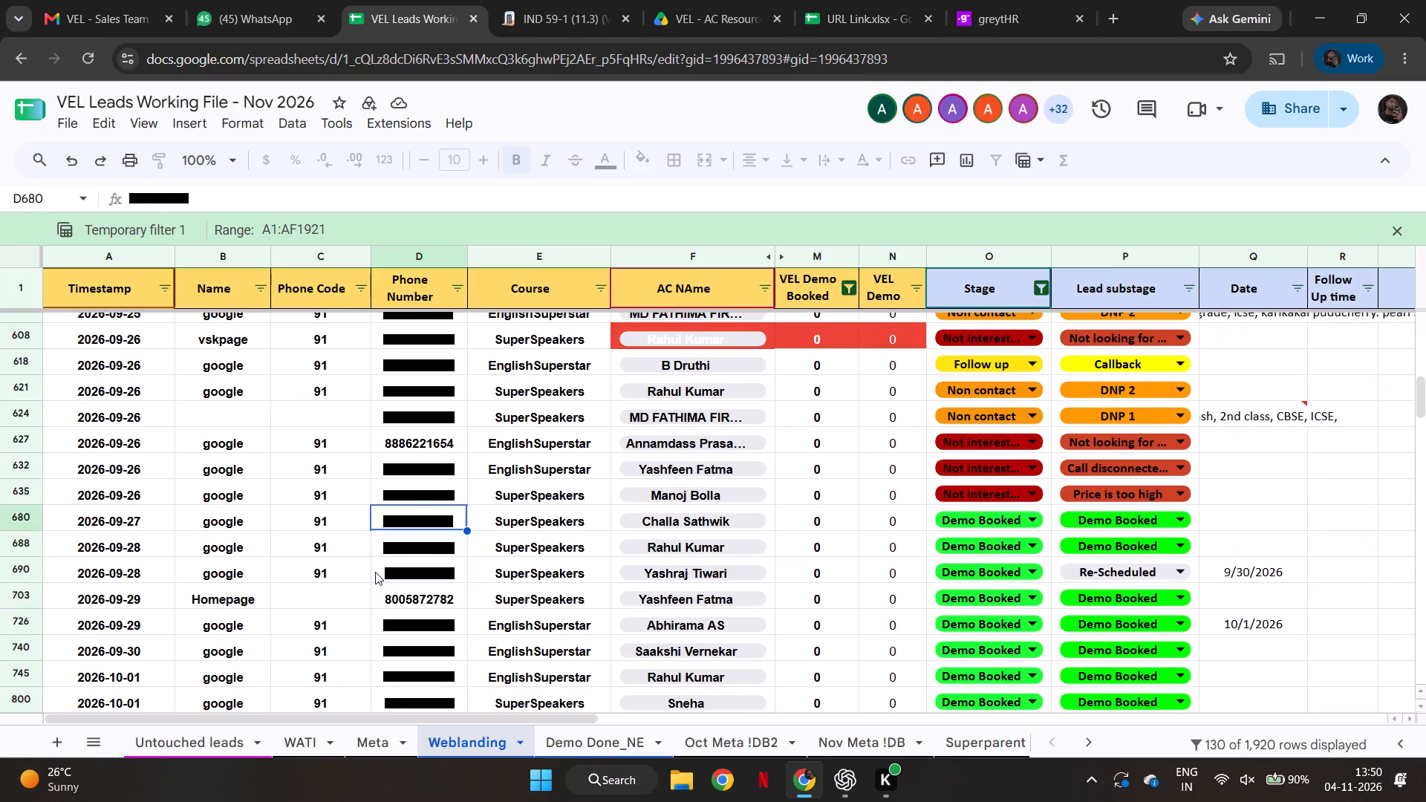
key(Down)
key(Down)
key(Down)
key(Down)
key(Down)
key(Down)
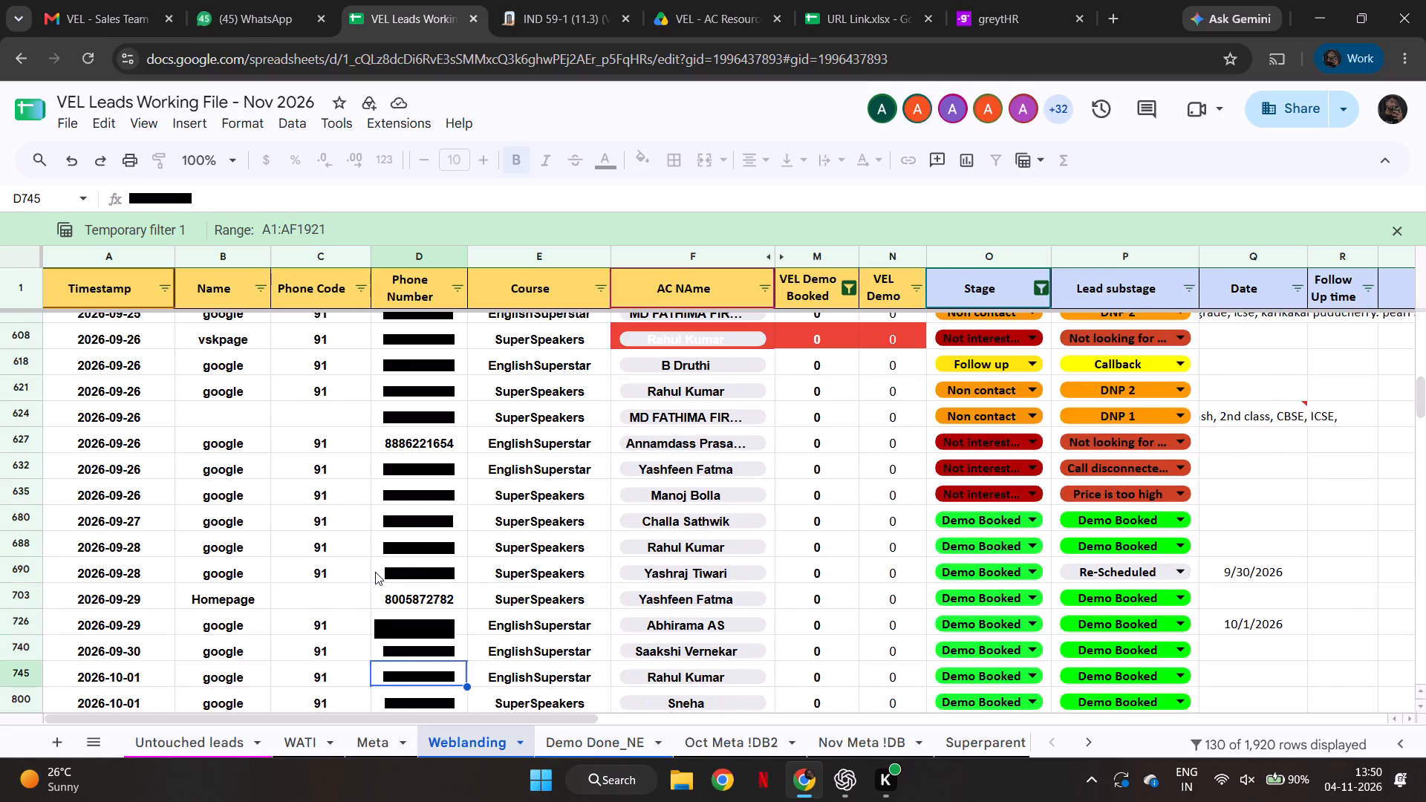
key(Down)
key(Down)
key(Down)
key(Down)
key(Down)
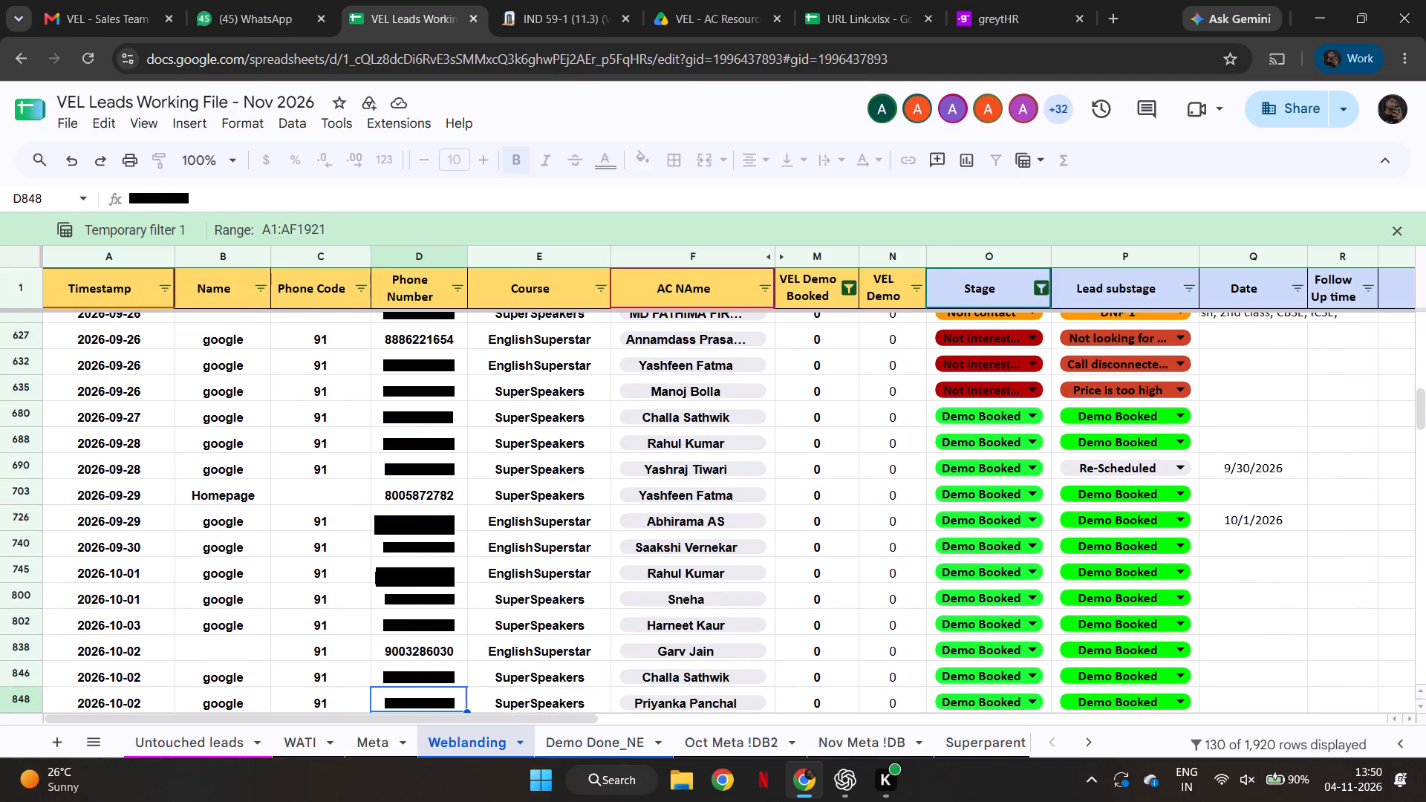
key(Down)
Copy the phone number of the lead in row 680 from cell D680.
key(Up)
key(Up)
key(Up)
key(Up)
key(Up)
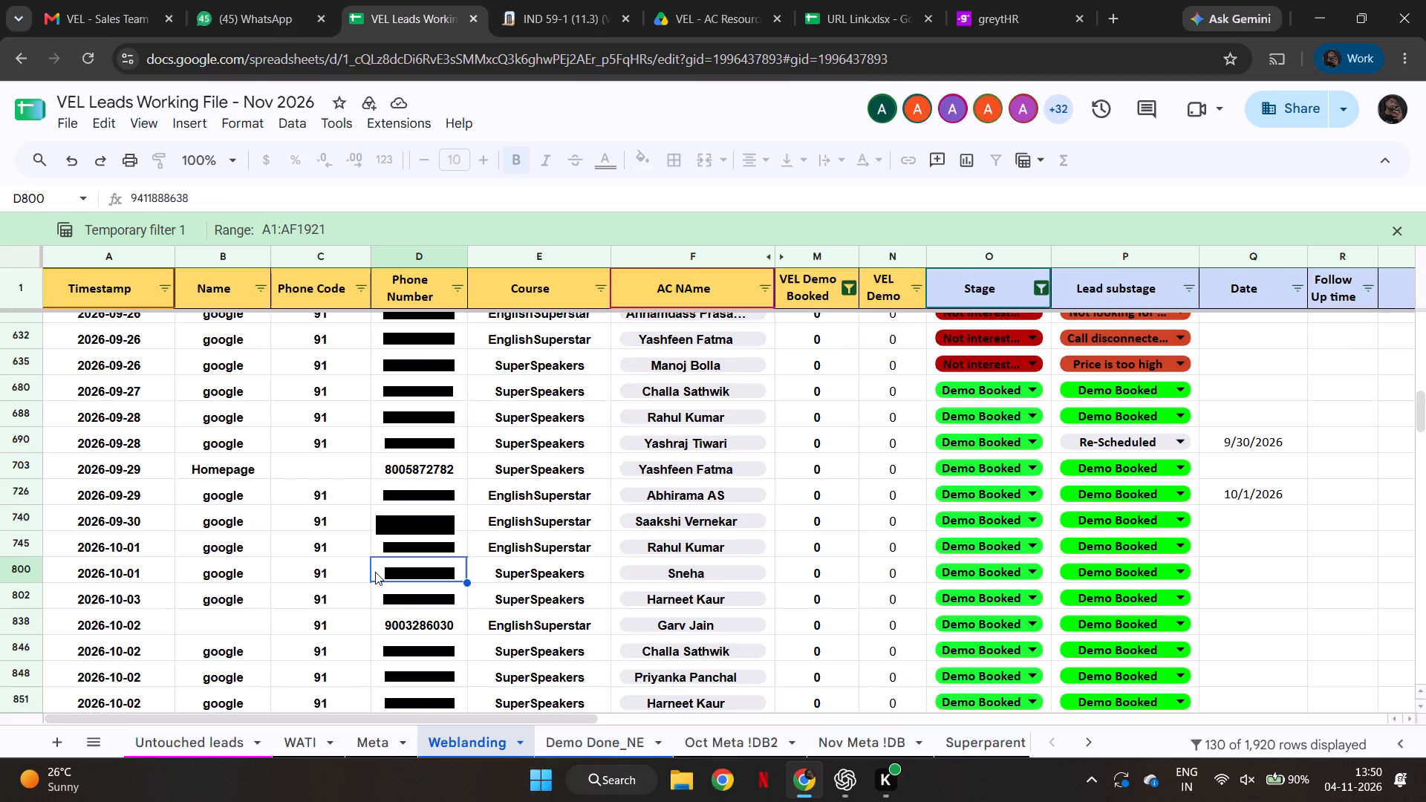
key(Up)
key(Up)
key(Up)
key(Up)
key(Up)
key(Up)
key(Up)
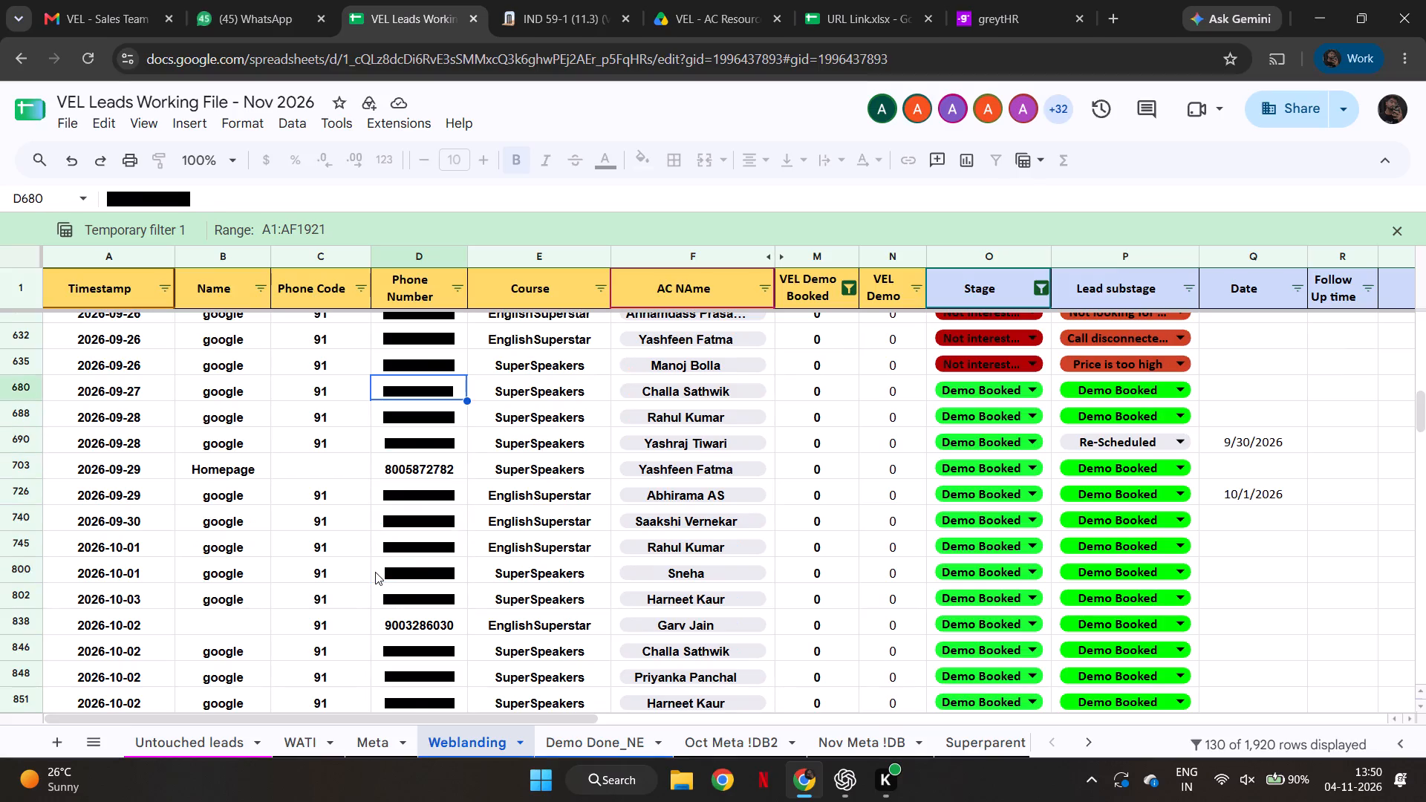
key(ctrl+c)
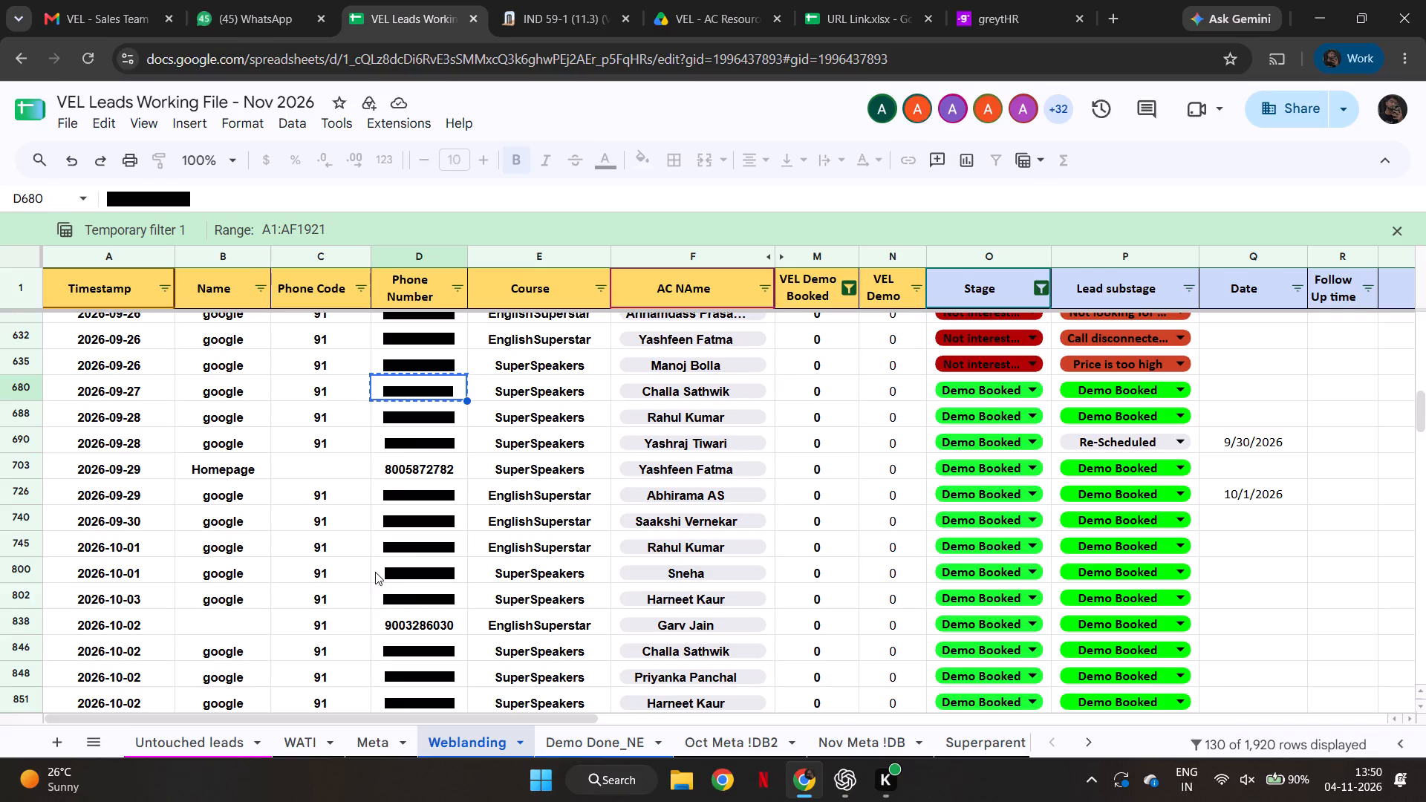
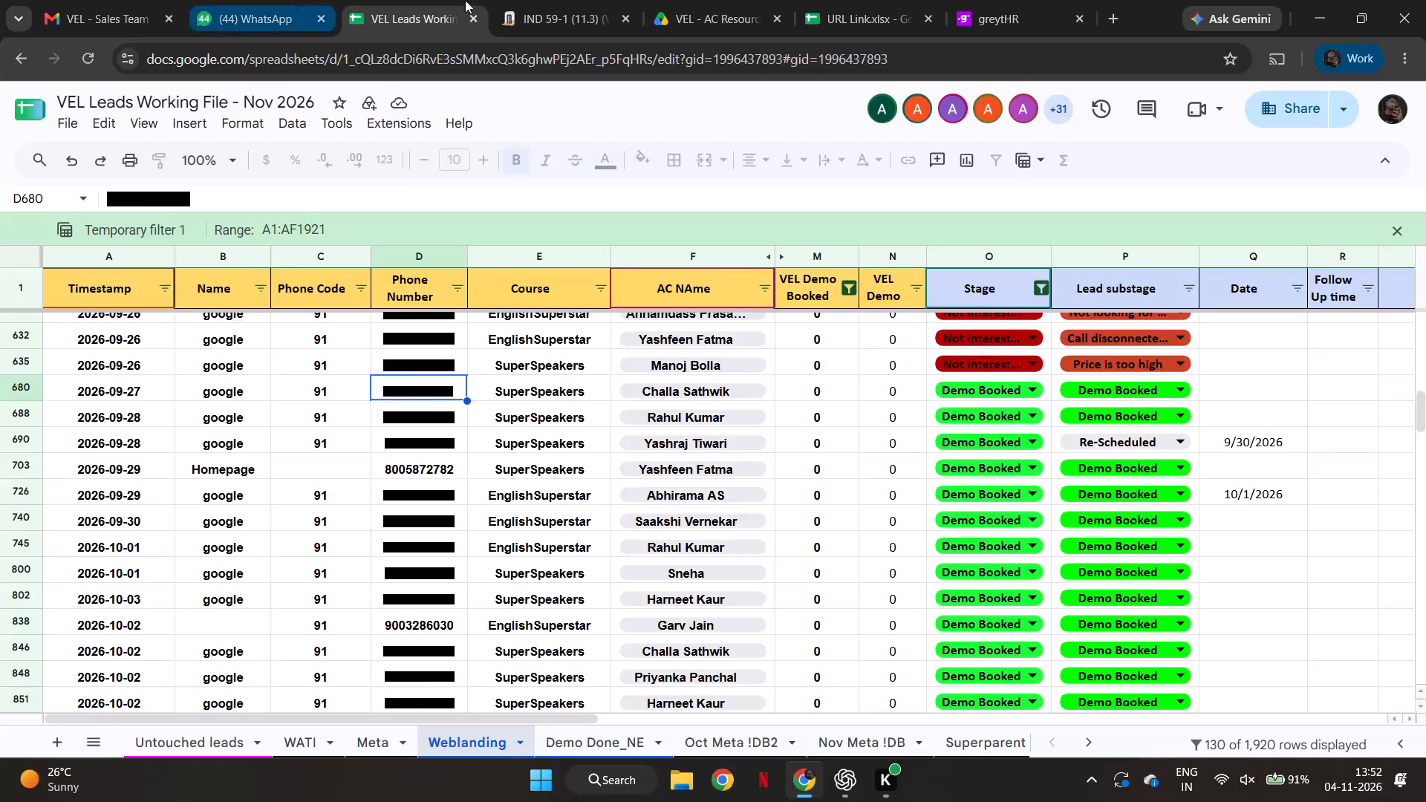
Switch to the CREX page, refresh the IND vs NZ live cricket score, and return to the VEL leads spreadsheet.
click(524, 4)
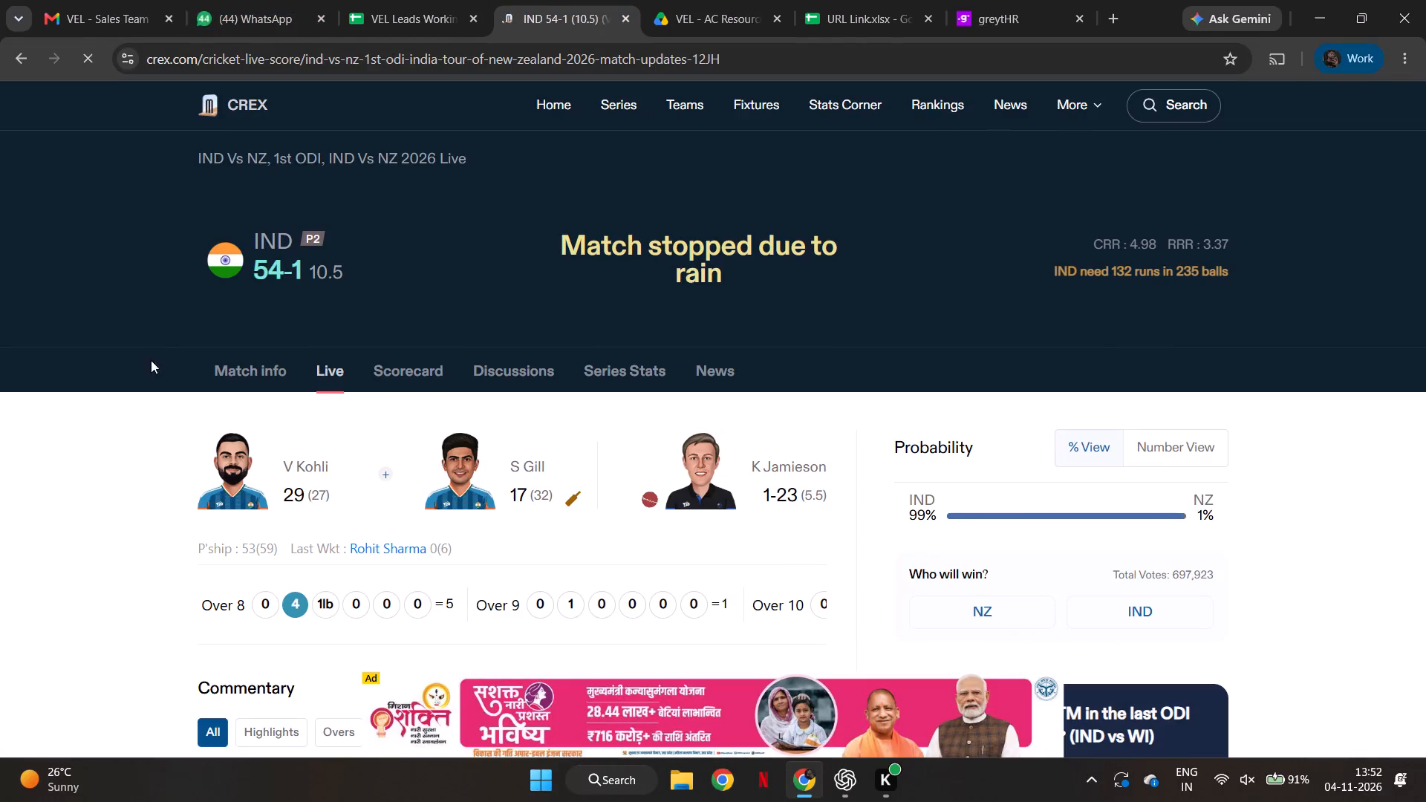
click(79, 52)
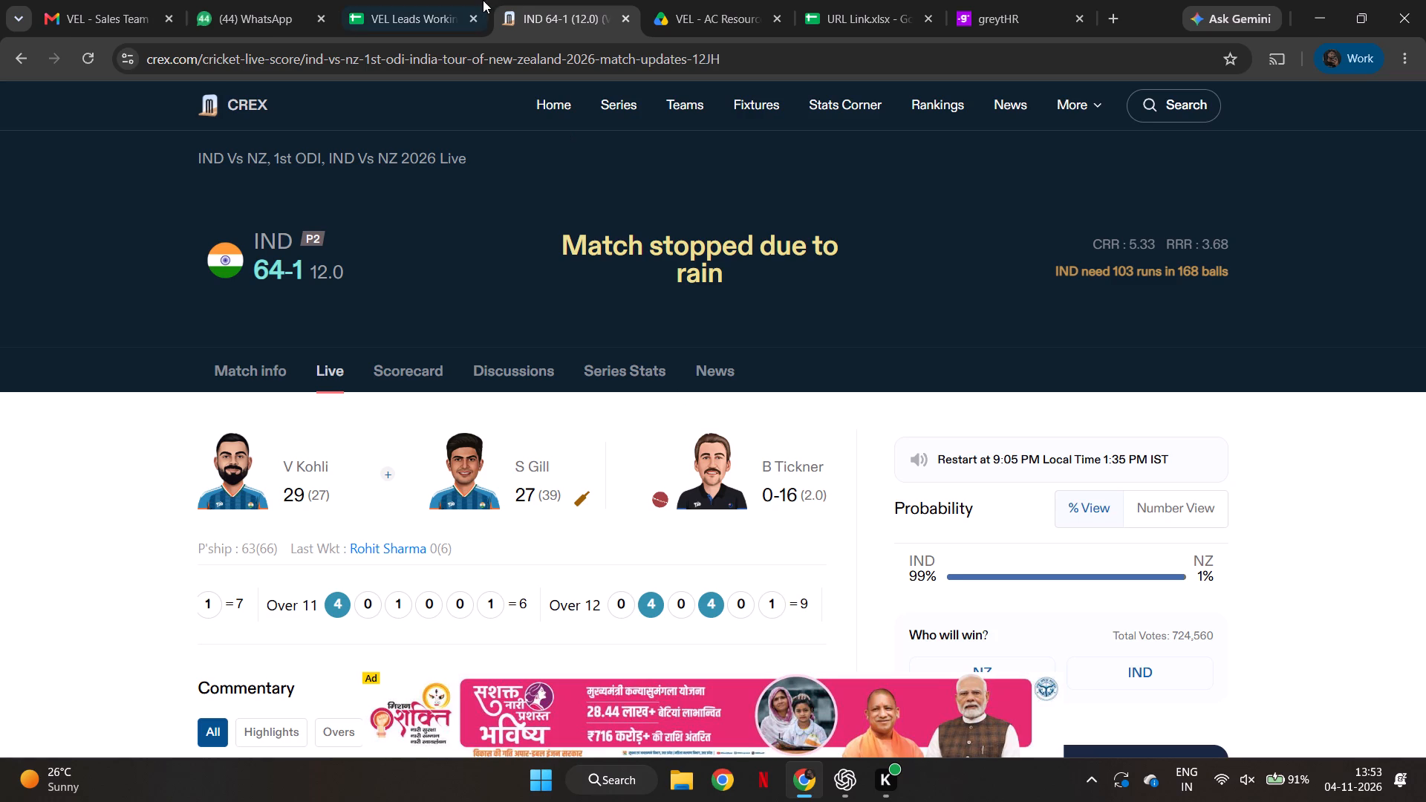
click(380, 4)
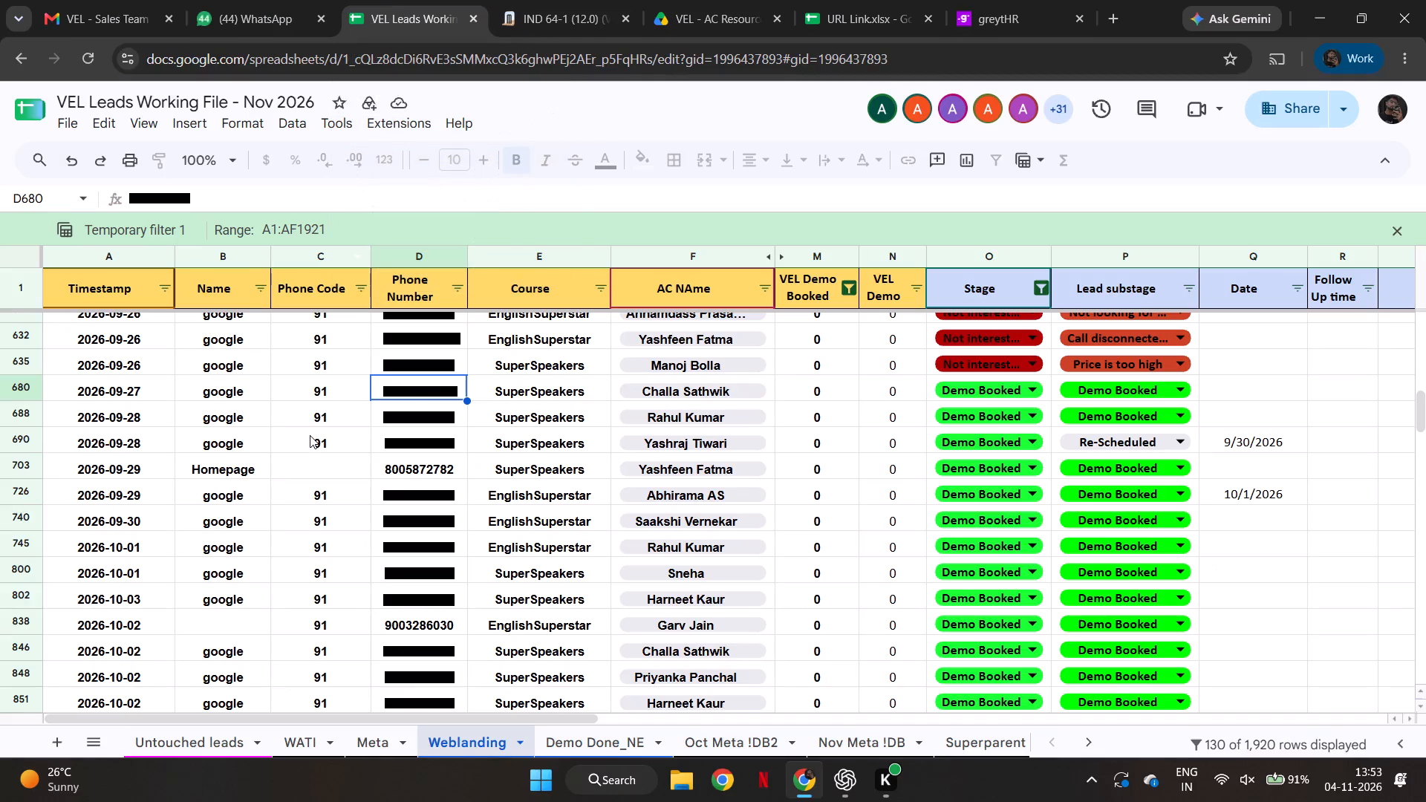
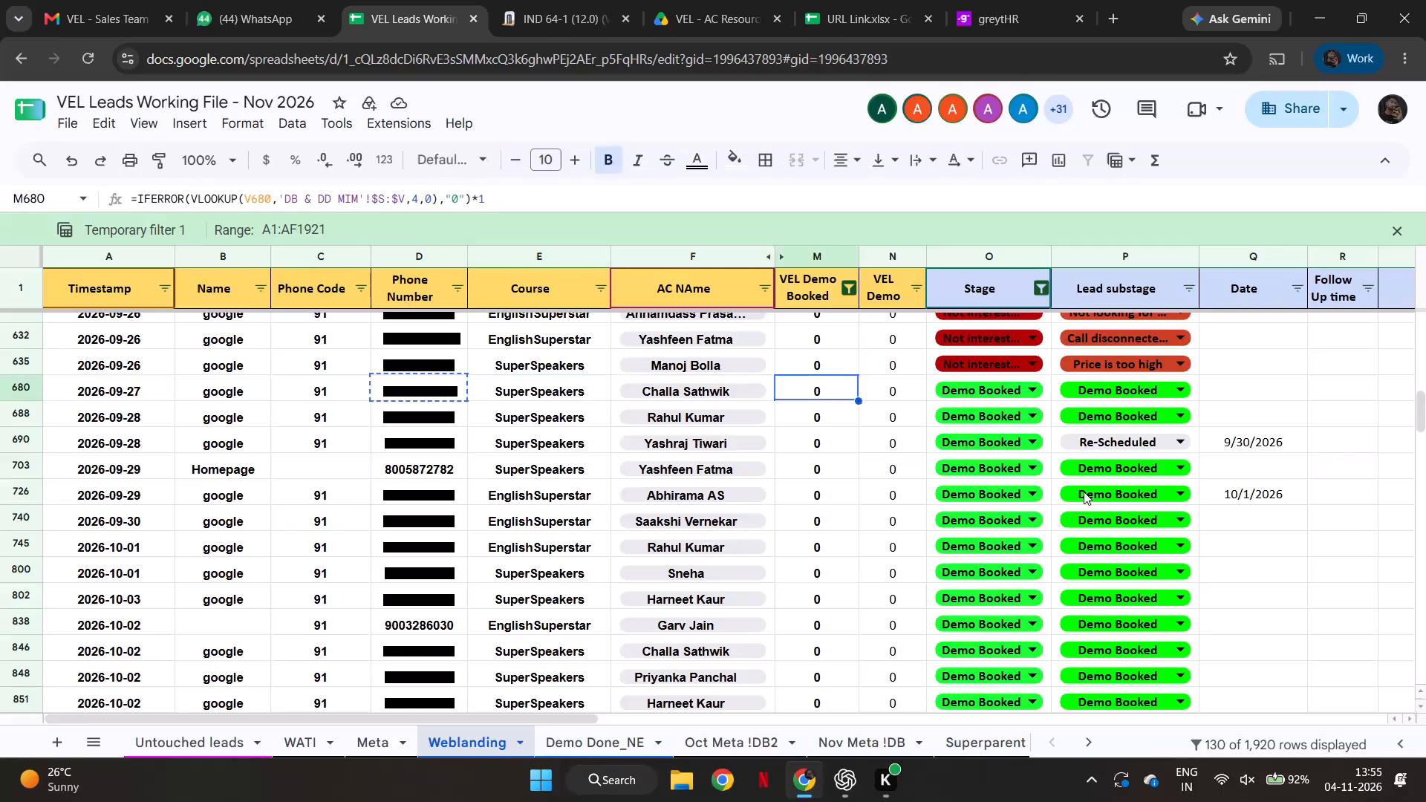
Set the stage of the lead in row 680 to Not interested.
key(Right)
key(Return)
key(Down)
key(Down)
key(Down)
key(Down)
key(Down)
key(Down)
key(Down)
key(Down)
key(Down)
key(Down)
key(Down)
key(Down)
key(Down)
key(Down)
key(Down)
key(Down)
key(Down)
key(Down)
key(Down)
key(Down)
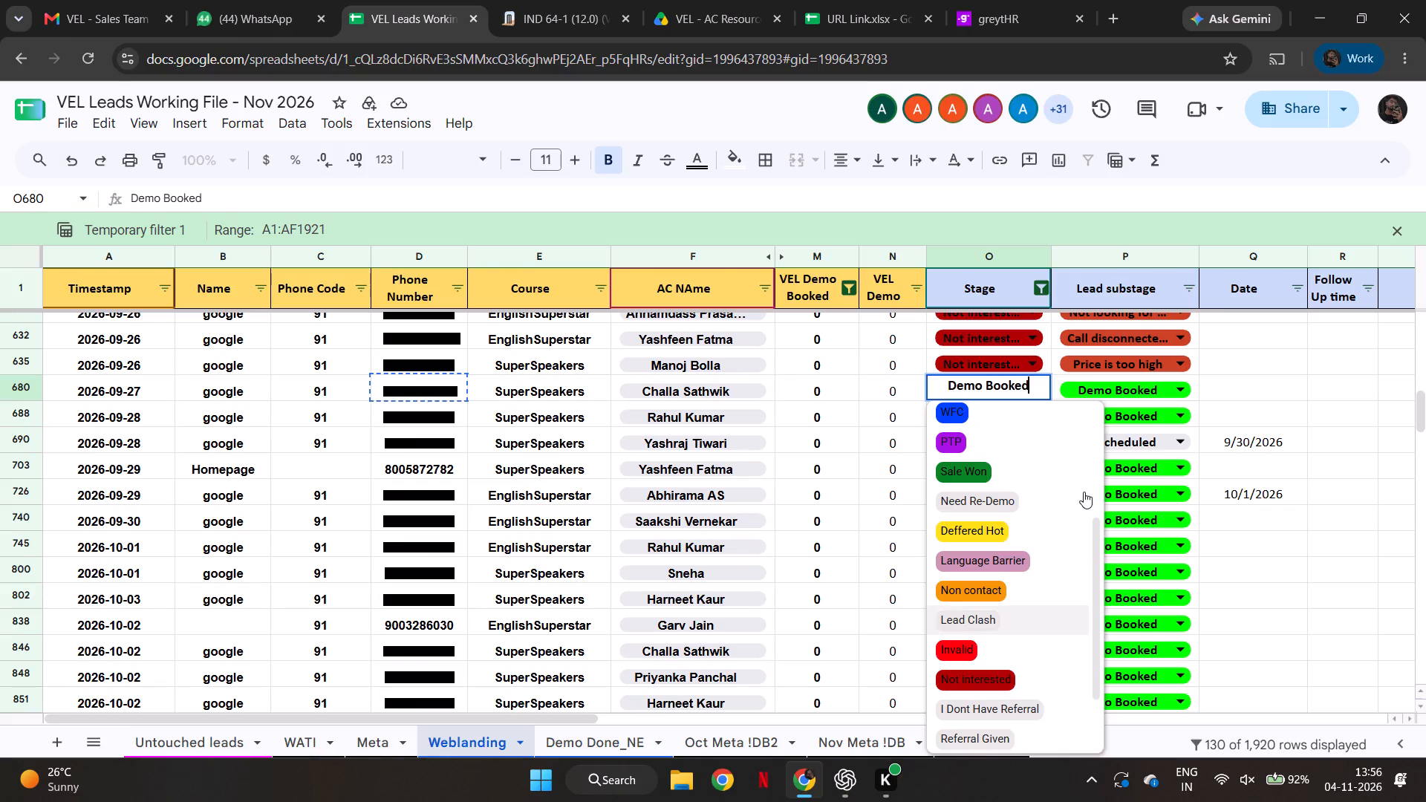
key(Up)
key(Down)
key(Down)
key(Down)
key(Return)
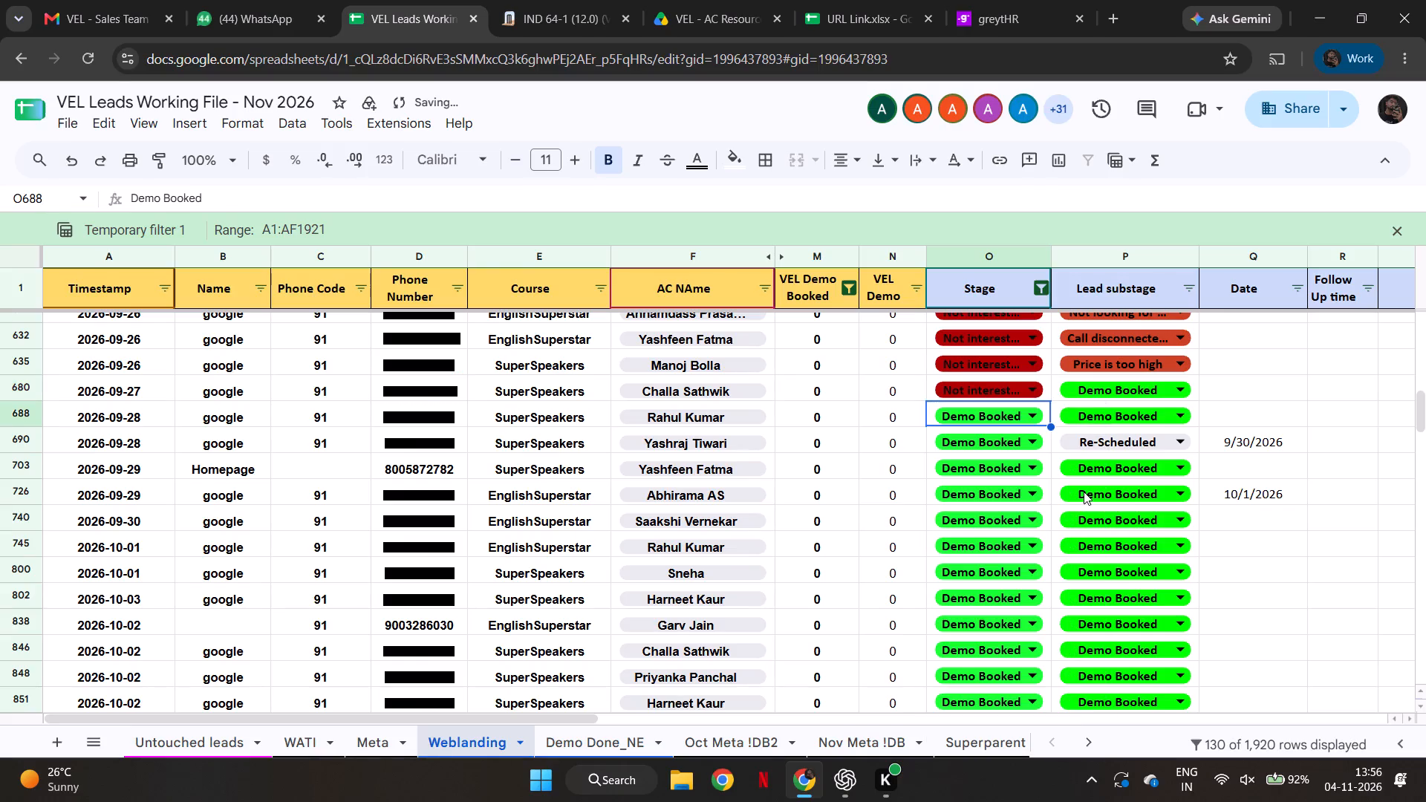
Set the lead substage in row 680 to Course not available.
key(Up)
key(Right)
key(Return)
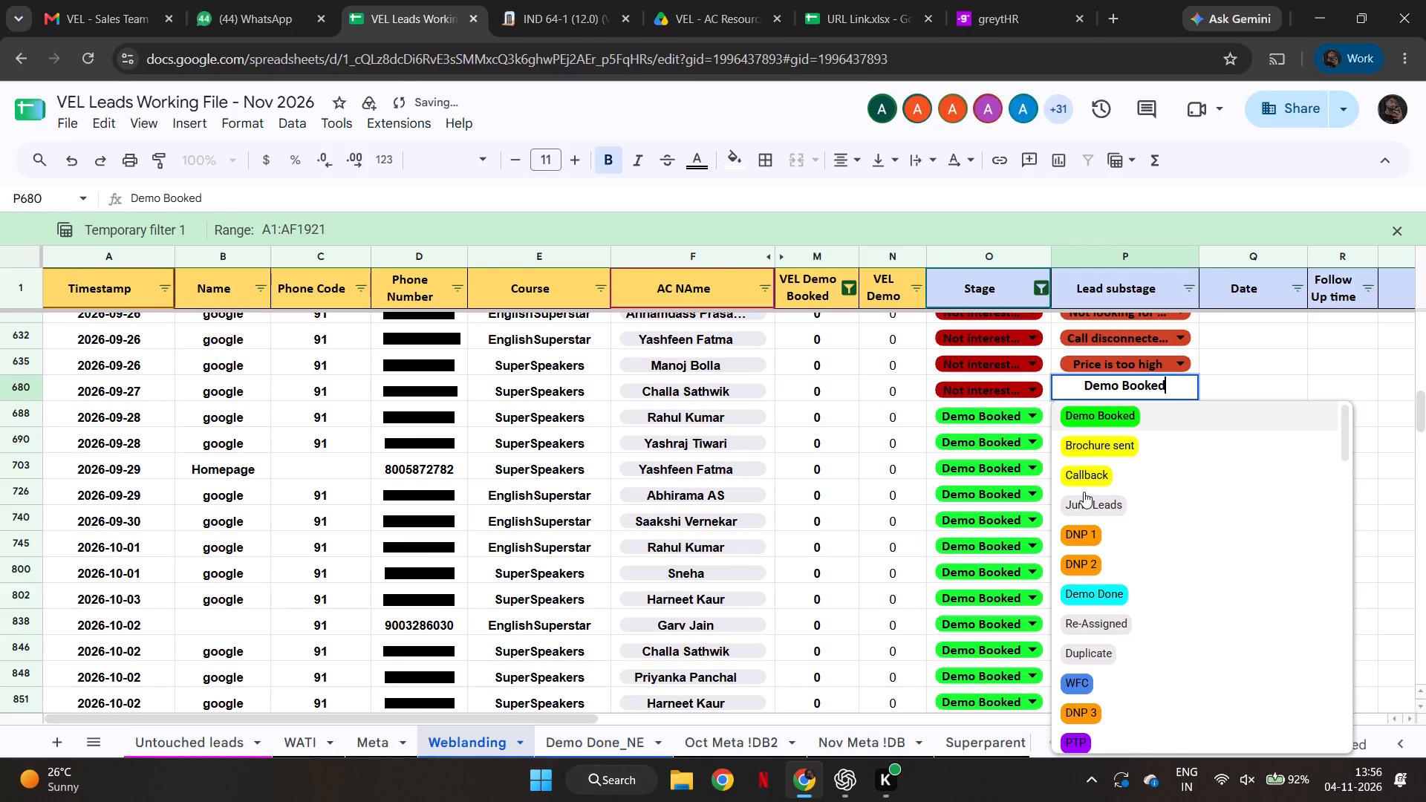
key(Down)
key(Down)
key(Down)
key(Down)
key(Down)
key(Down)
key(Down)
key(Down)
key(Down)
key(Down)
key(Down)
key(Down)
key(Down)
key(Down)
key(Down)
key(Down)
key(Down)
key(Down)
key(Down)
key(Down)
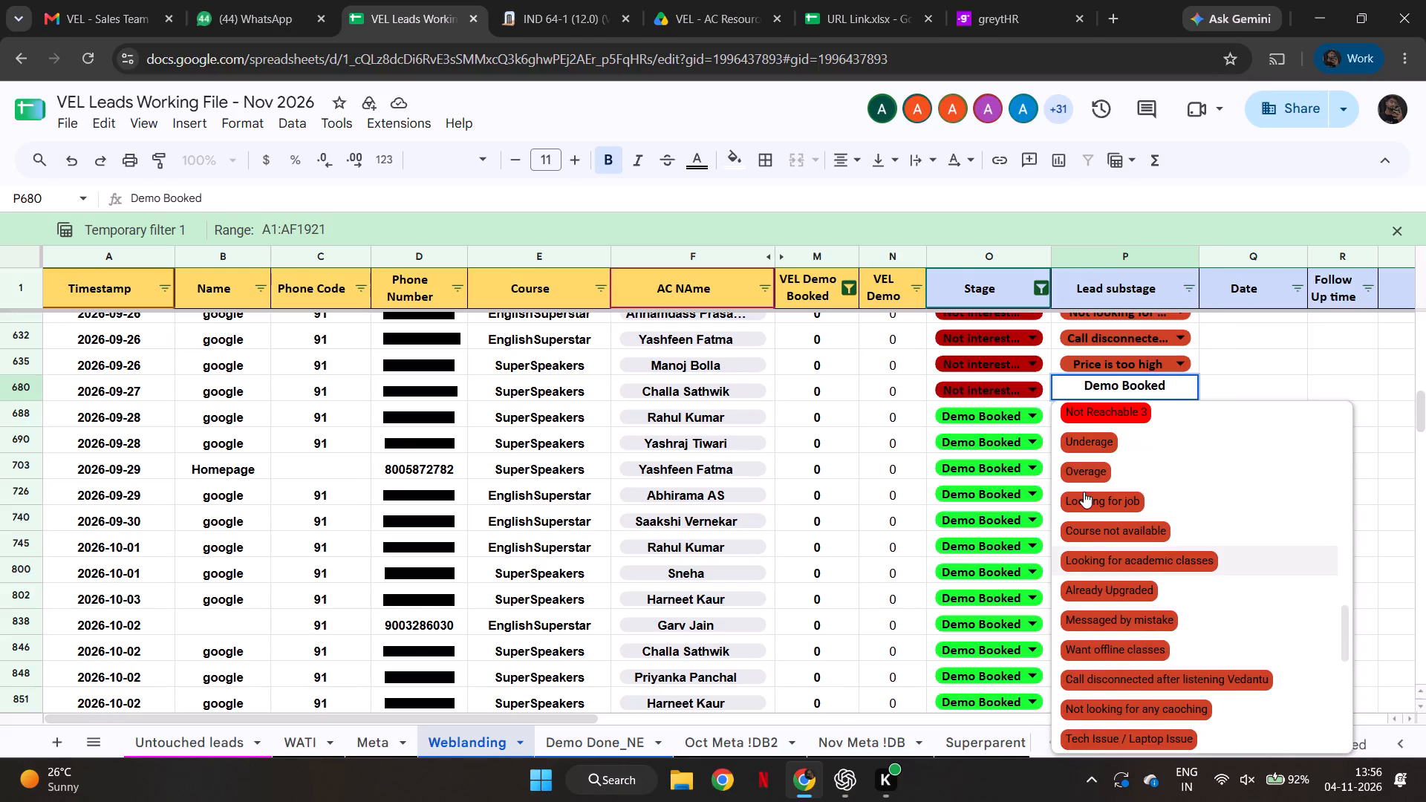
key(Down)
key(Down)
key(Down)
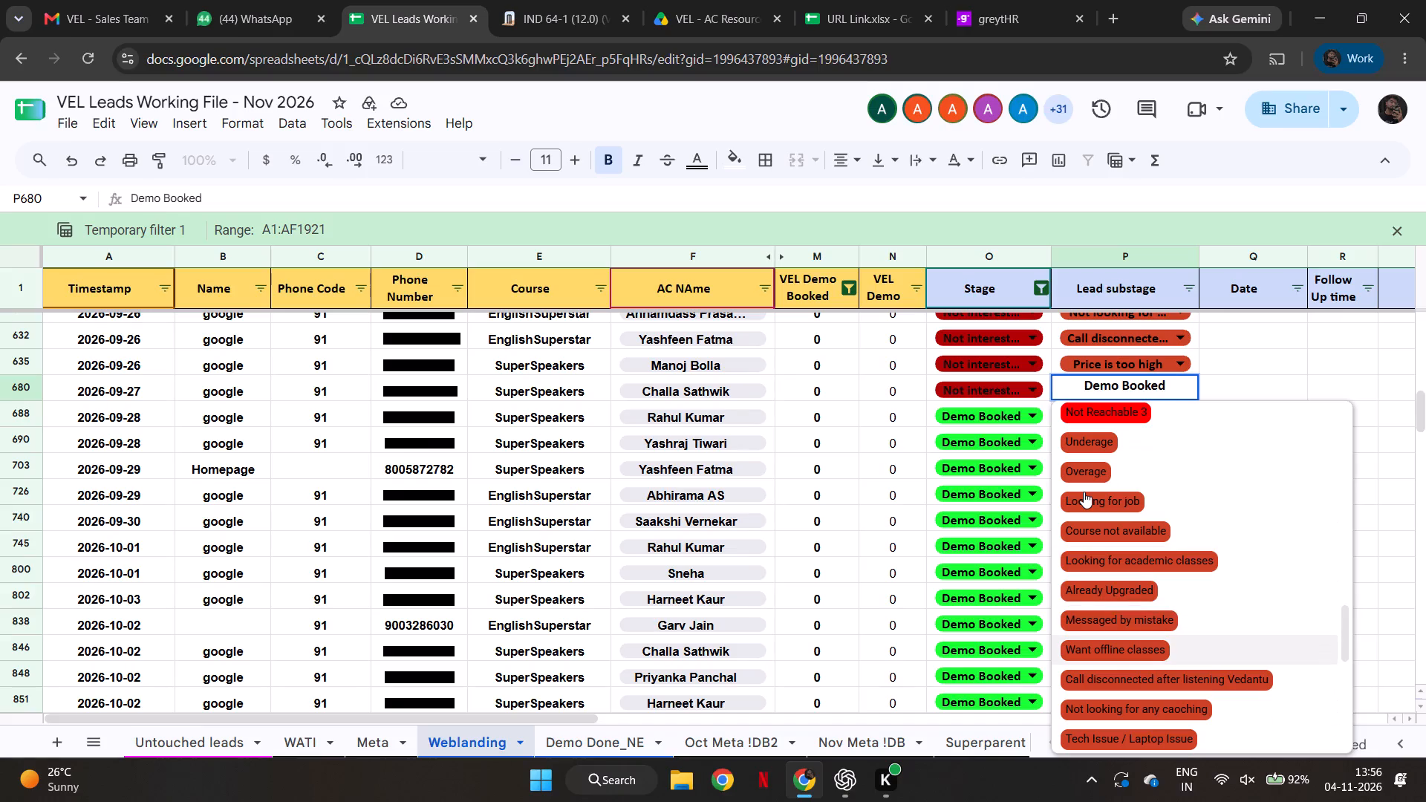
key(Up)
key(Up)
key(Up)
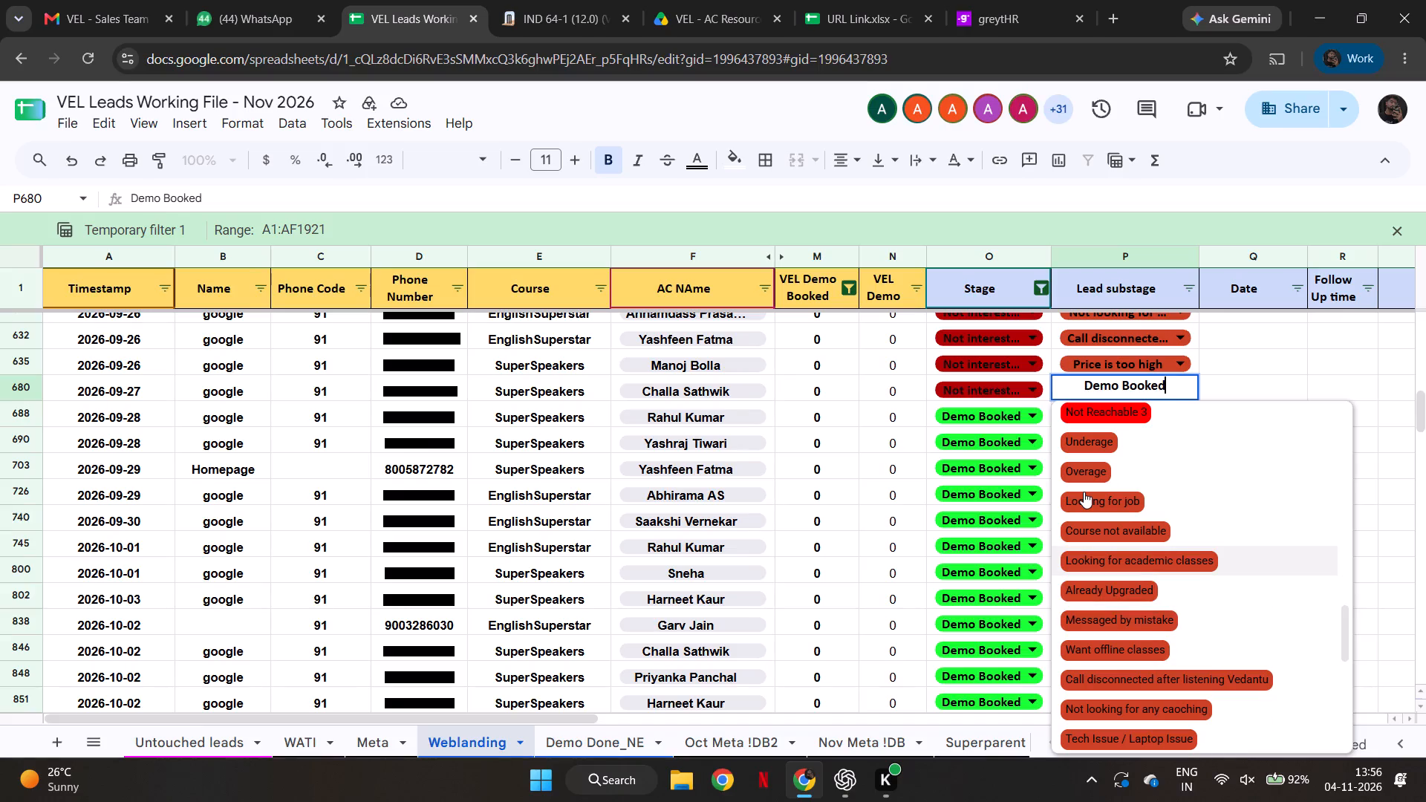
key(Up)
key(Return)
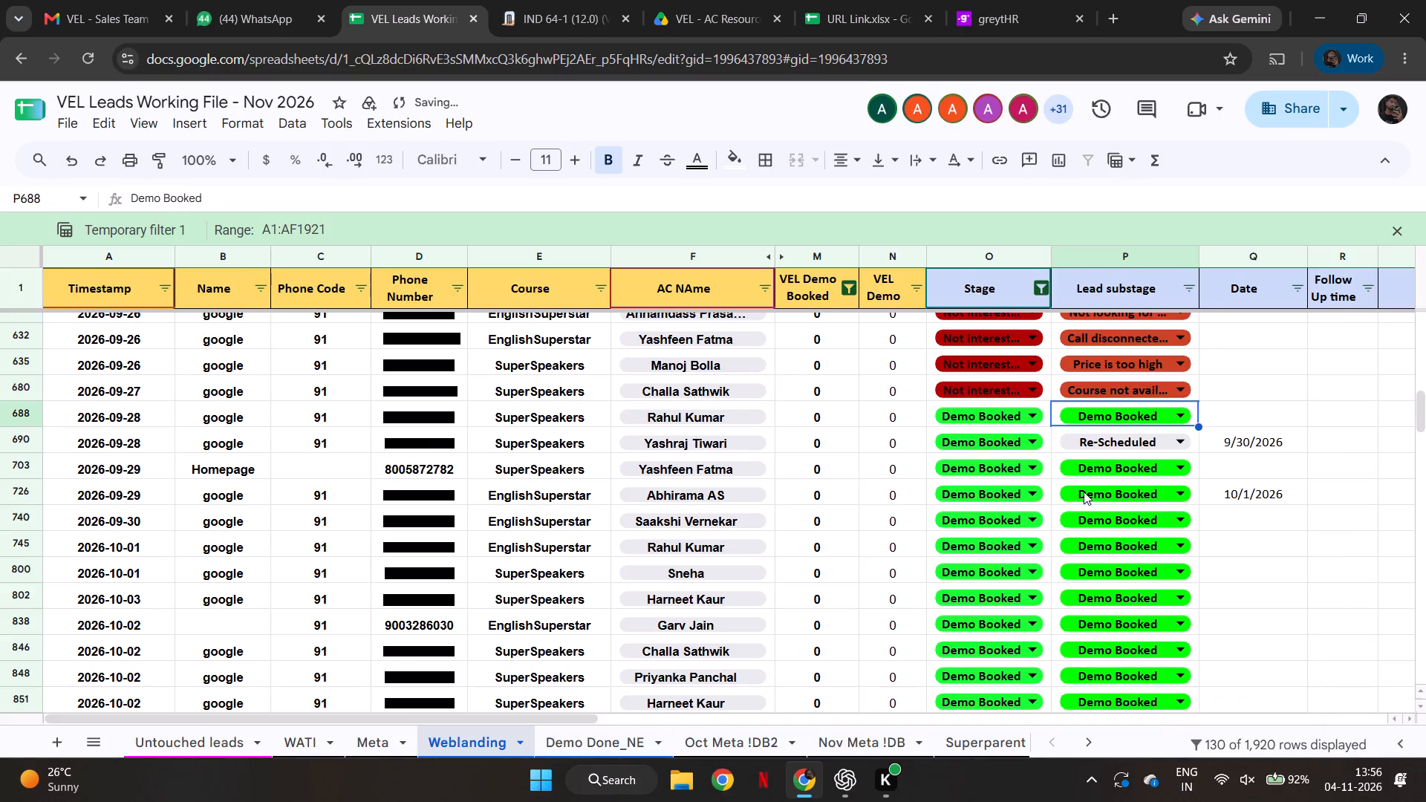
Change the lead substage in row 680 to FUP - will enroll within 1 month.
key(Left)
key(Left)
key(Left)
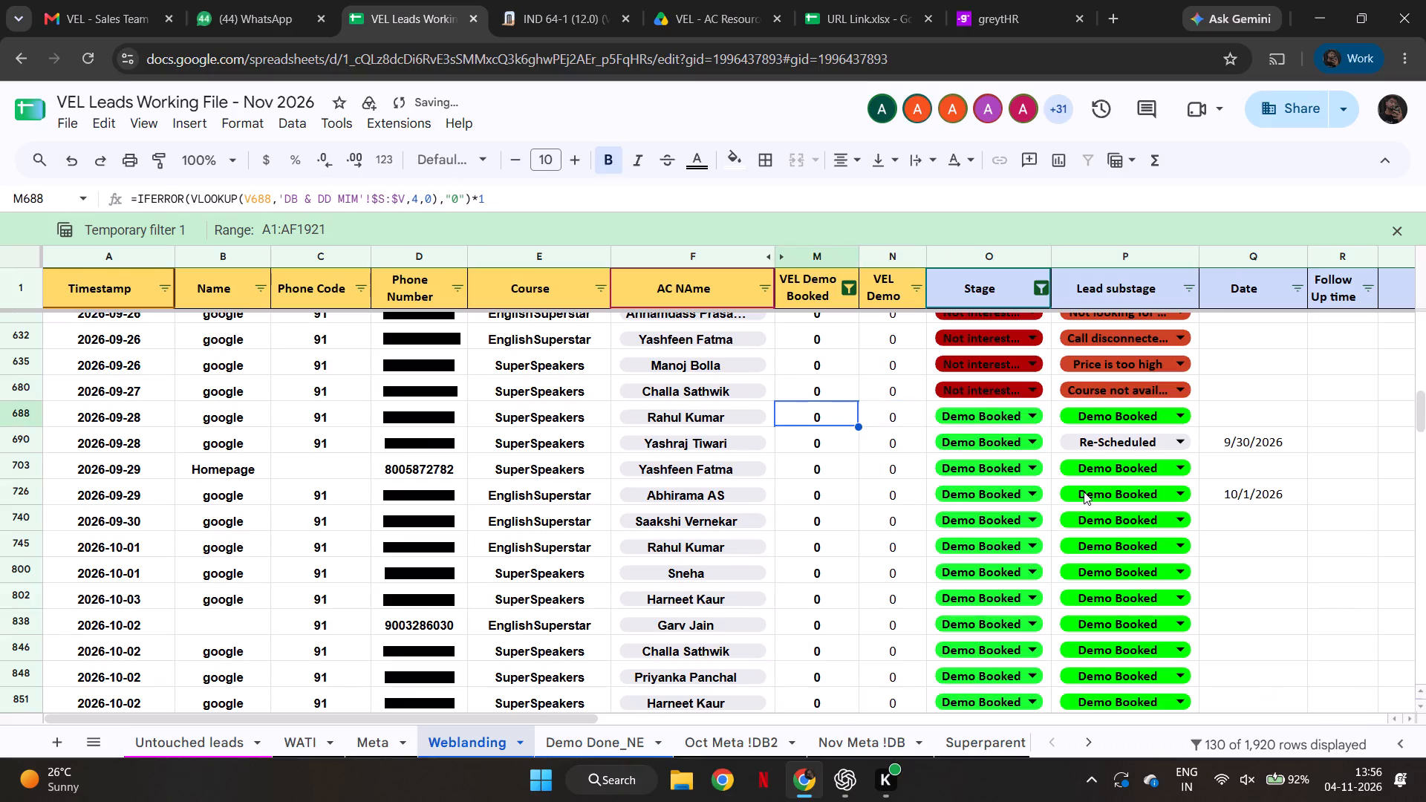
key(Right)
key(Right)
key(Right)
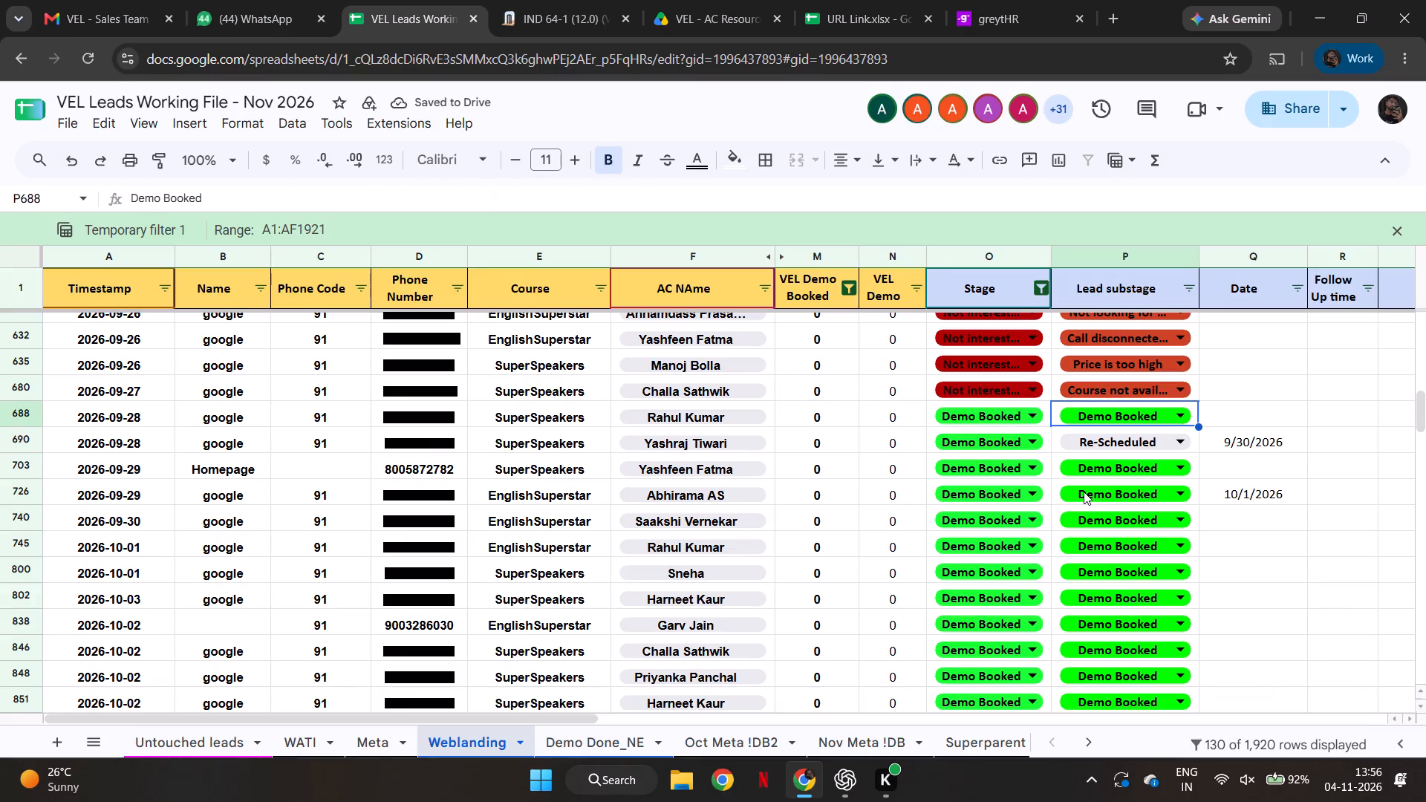
key(Up)
key(Return)
key(Down)
key(Down)
key(Down)
key(Down)
key(Down)
key(Down)
key(Down)
key(Down)
key(Down)
key(Down)
key(Down)
key(Down)
key(Down)
key(Down)
key(Down)
key(Down)
key(Down)
key(Down)
key(Down)
key(Down)
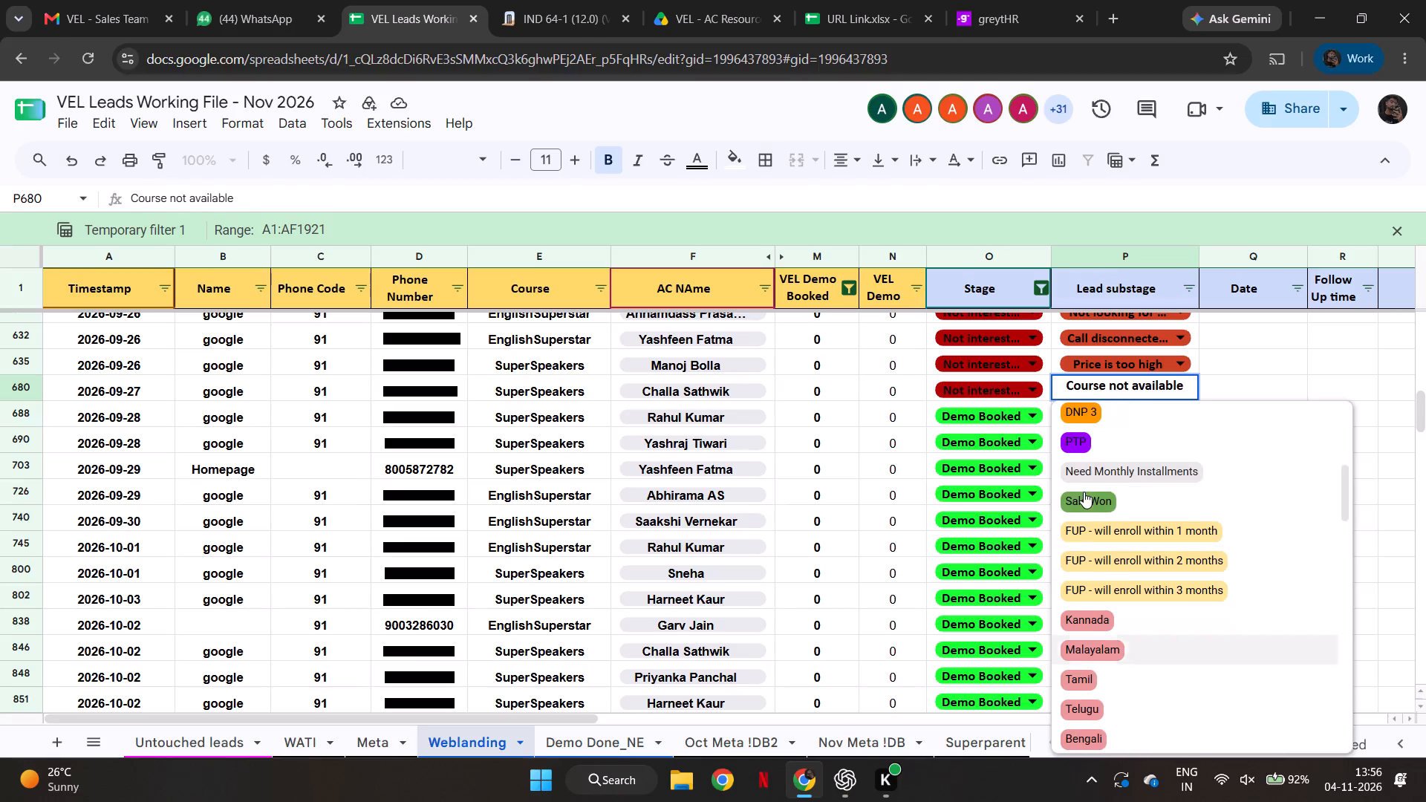
key(Up)
key(Up)
key(Up)
key(Up)
key(Up)
key(Up)
key(Up)
key(Up)
key(Up)
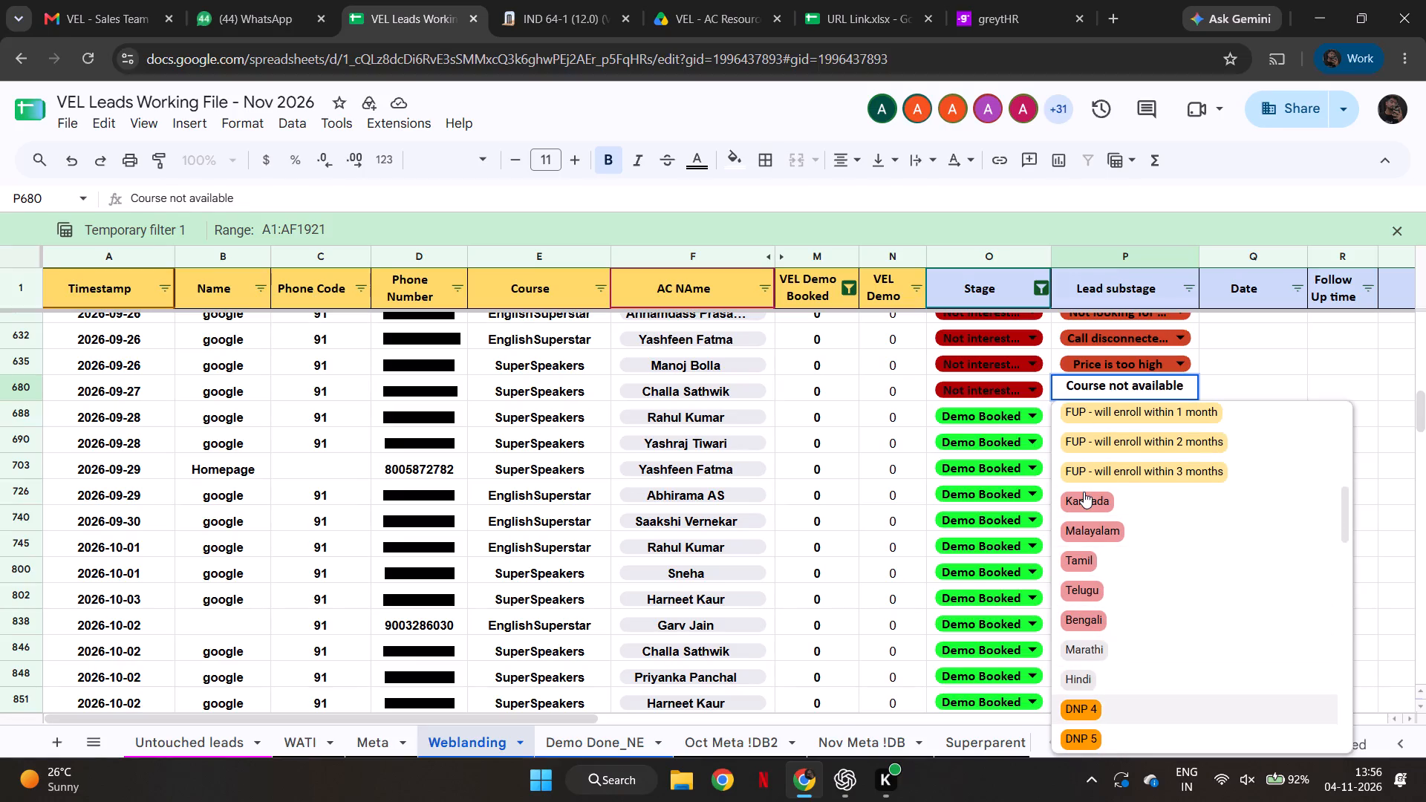
key(Up)
key(Up)
key(Up)
key(Up)
key(Up)
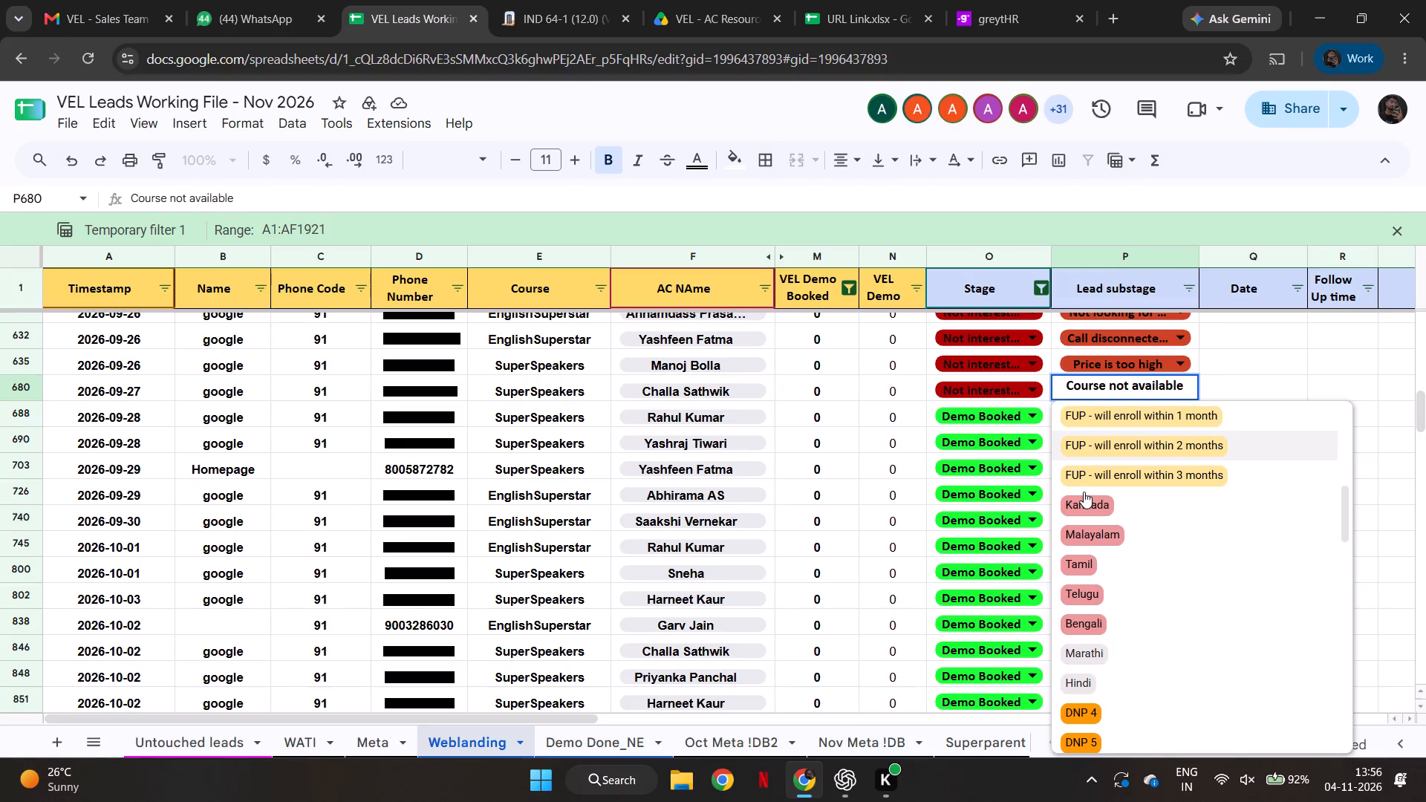
key(Return)
Change the stage of the lead in row 680 to Follow up.
key(Up)
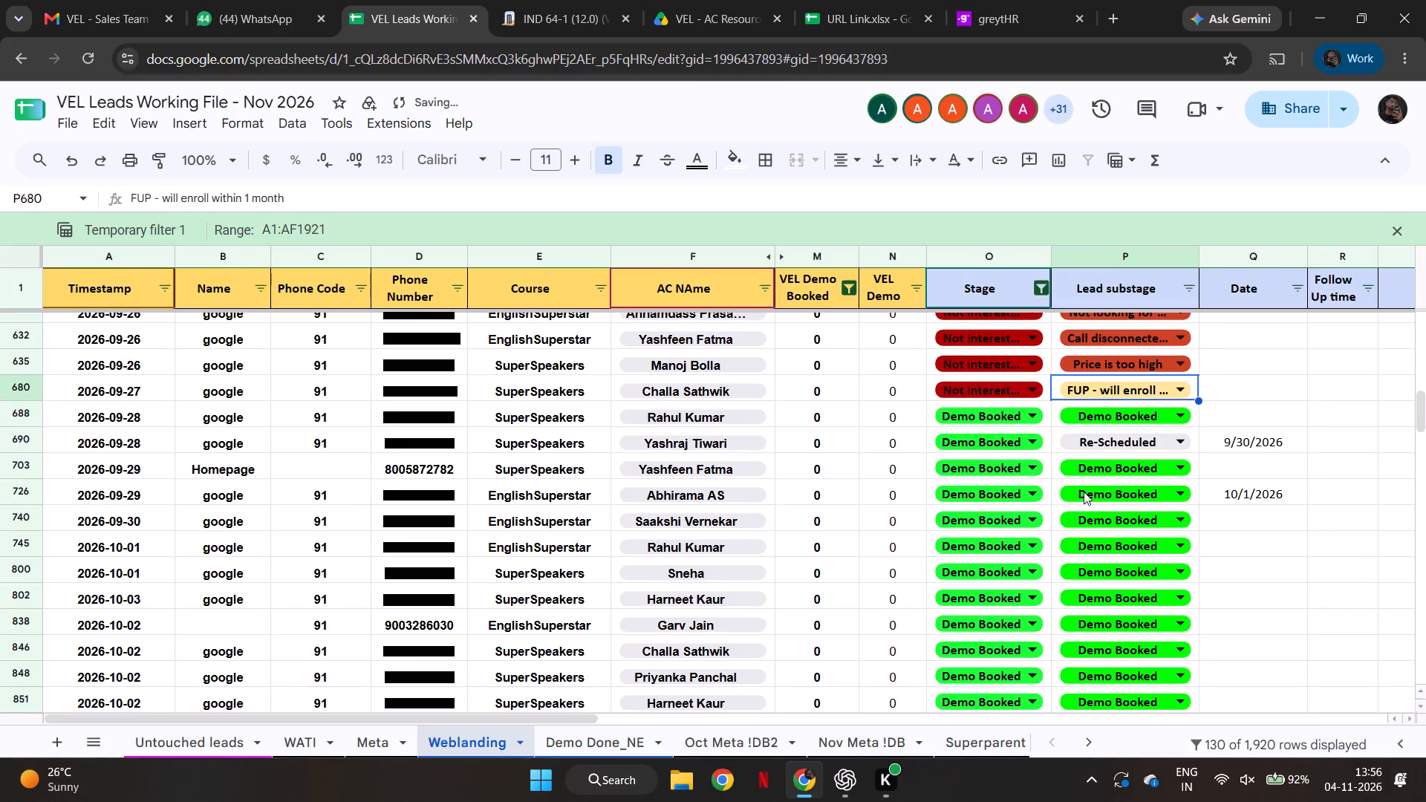
key(Left)
key(Return)
key(Right)
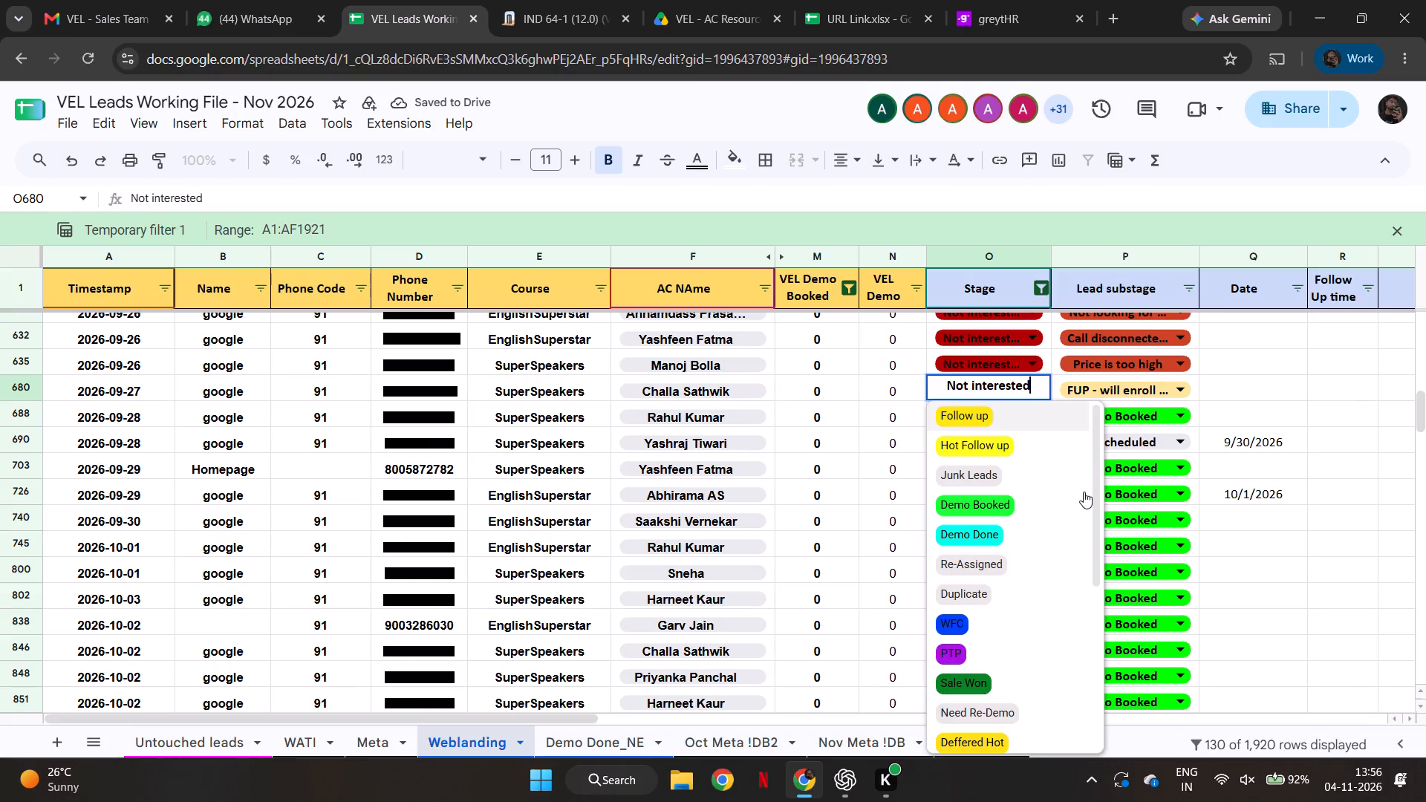
key(Return)
Copy the phone number of the lead in row 688.
key(Left)
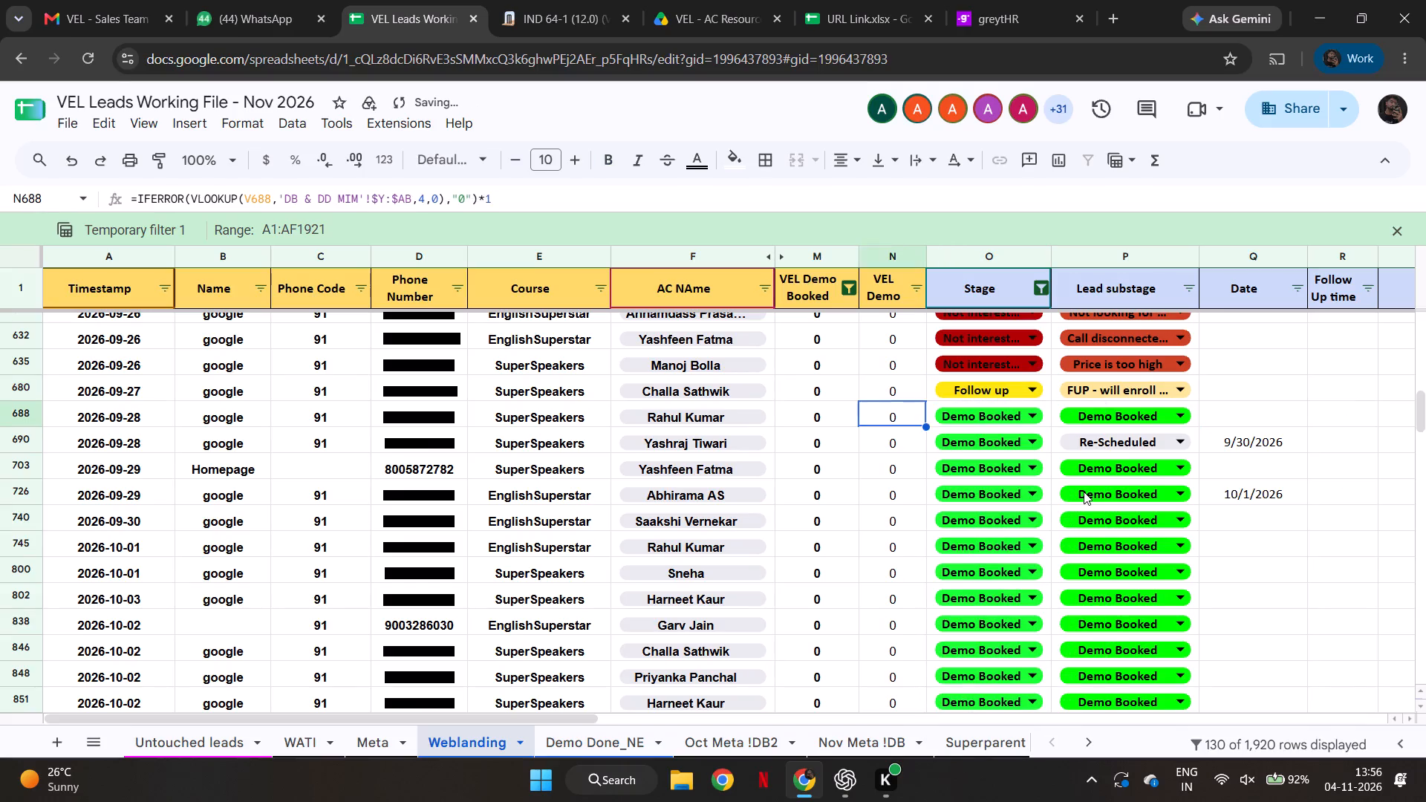
key(Left)
key(Left)
key(Left)
key(Left)
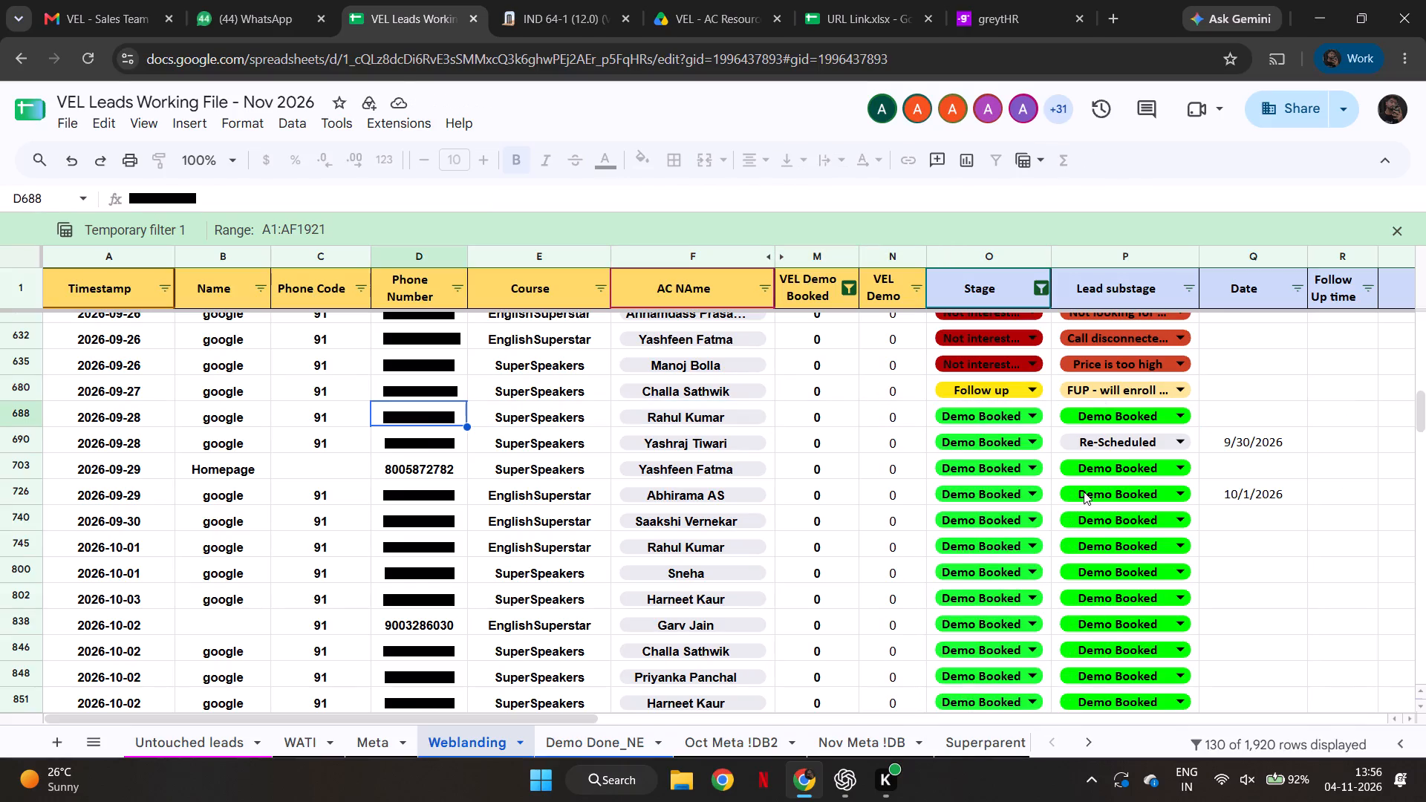
key(ctrl+c)
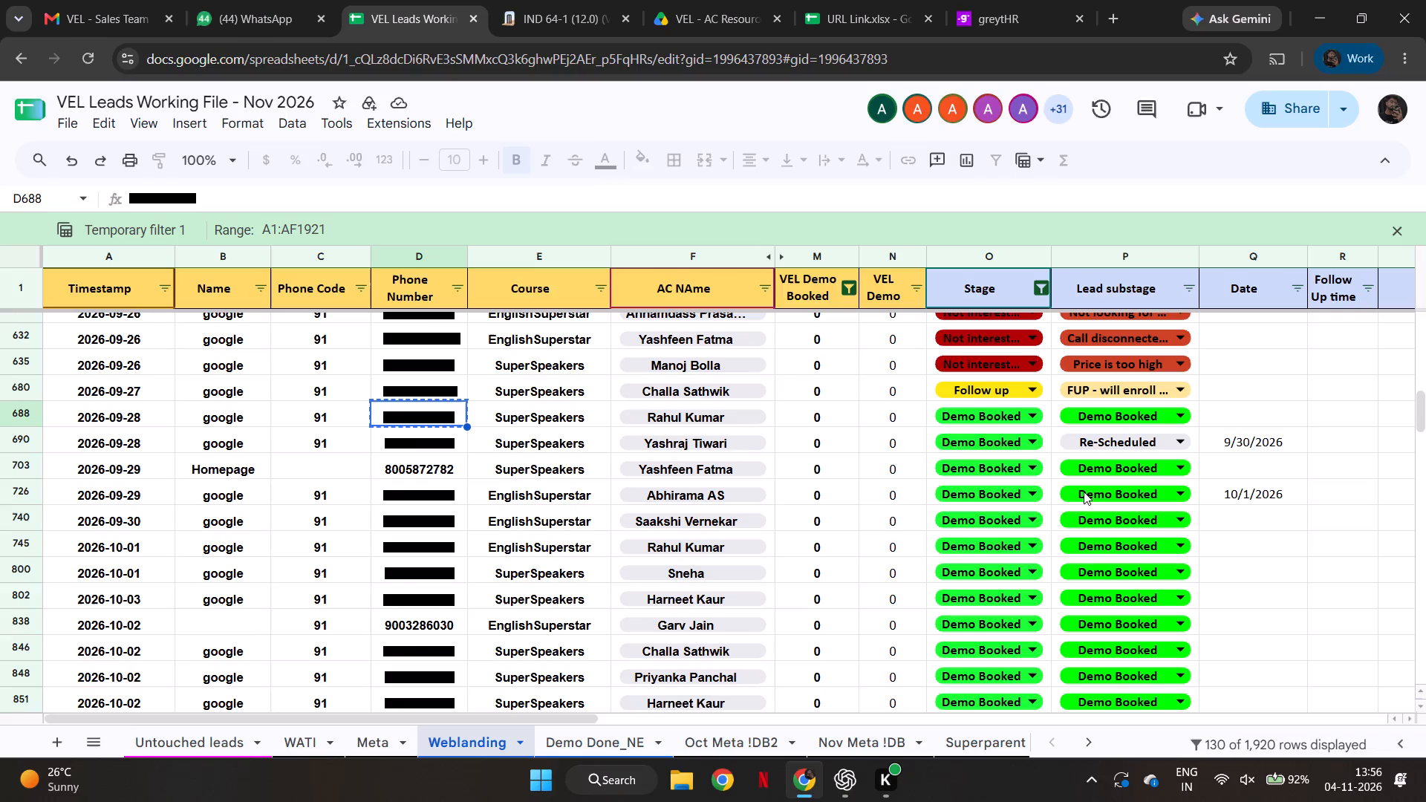
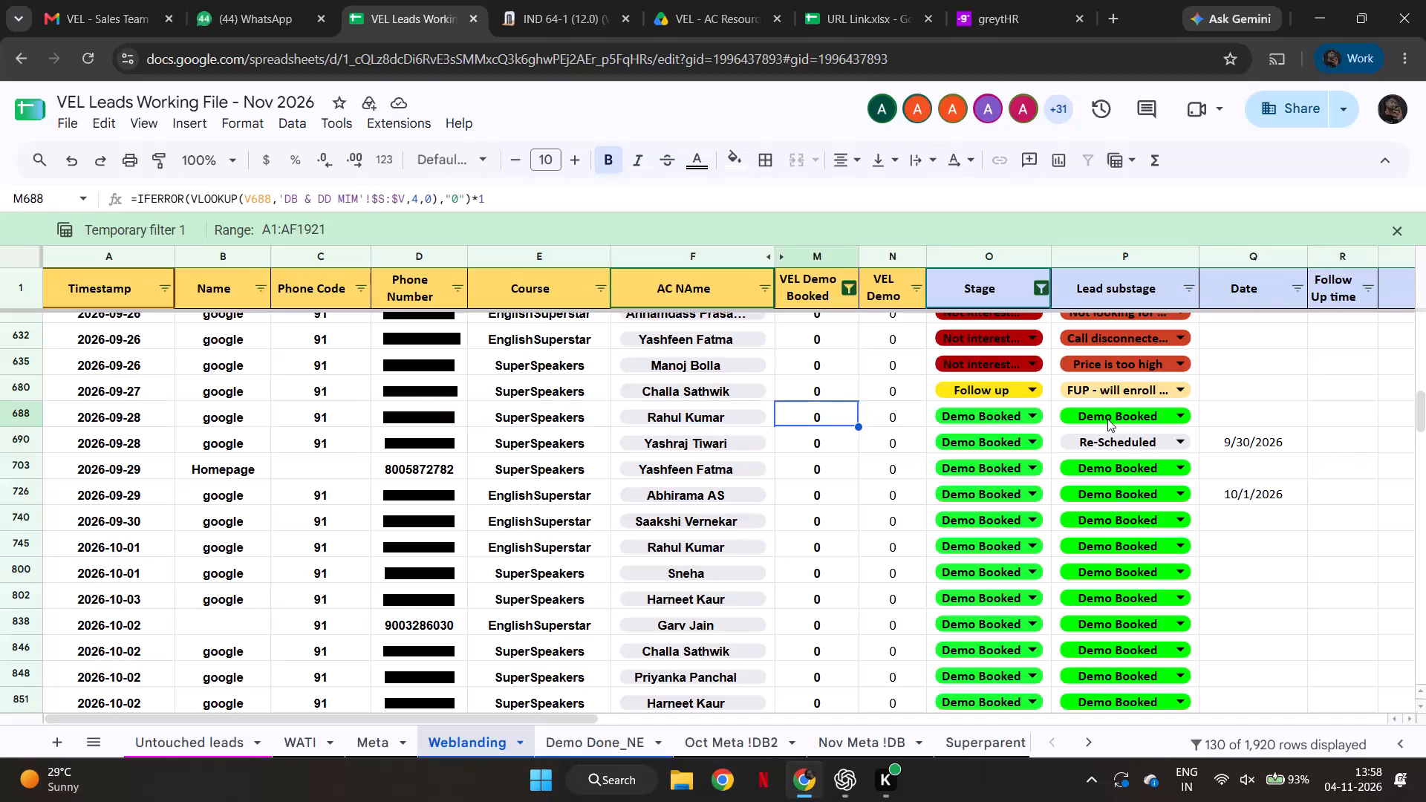
Set the stage of the lead in row 688 to Not interested.
key(Right)
key(Right)
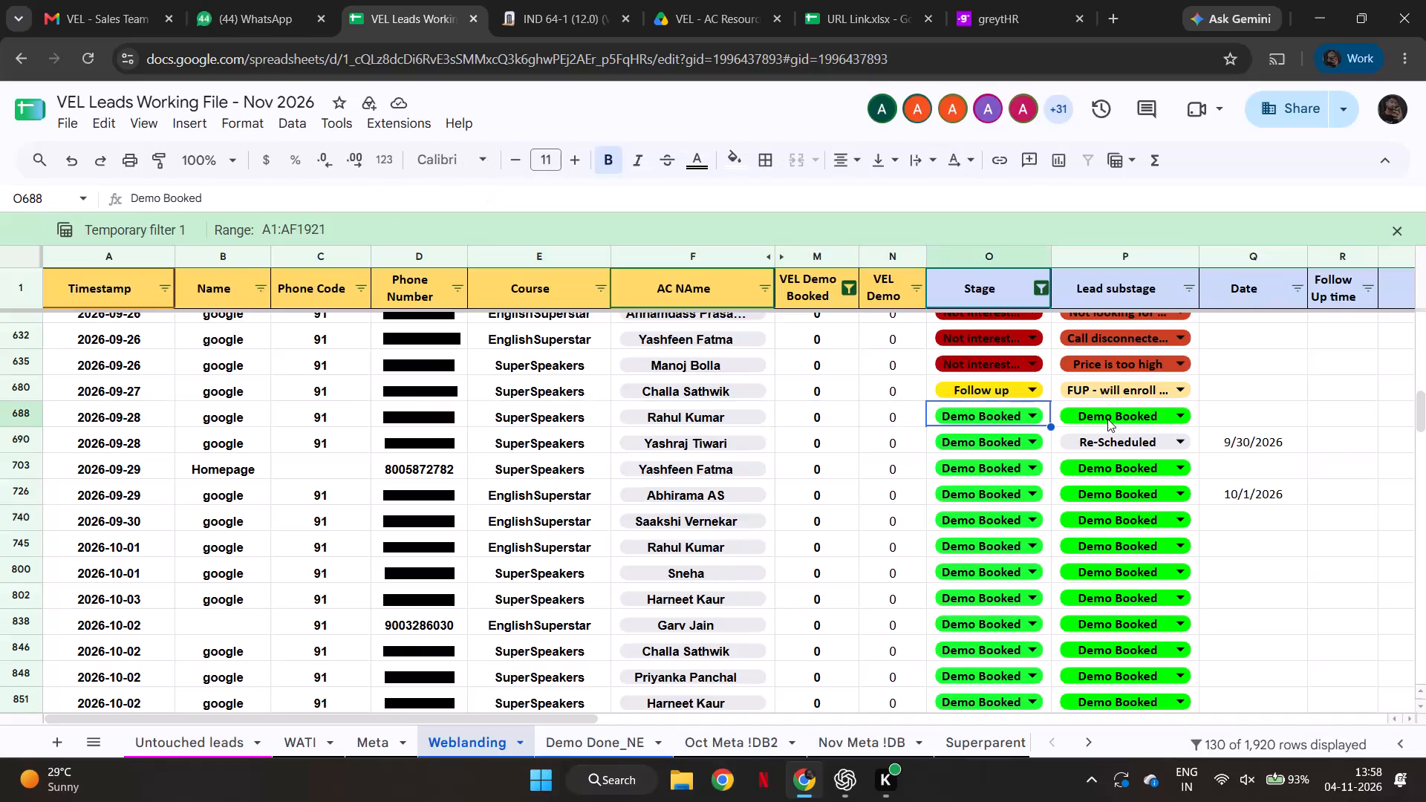
key(Return)
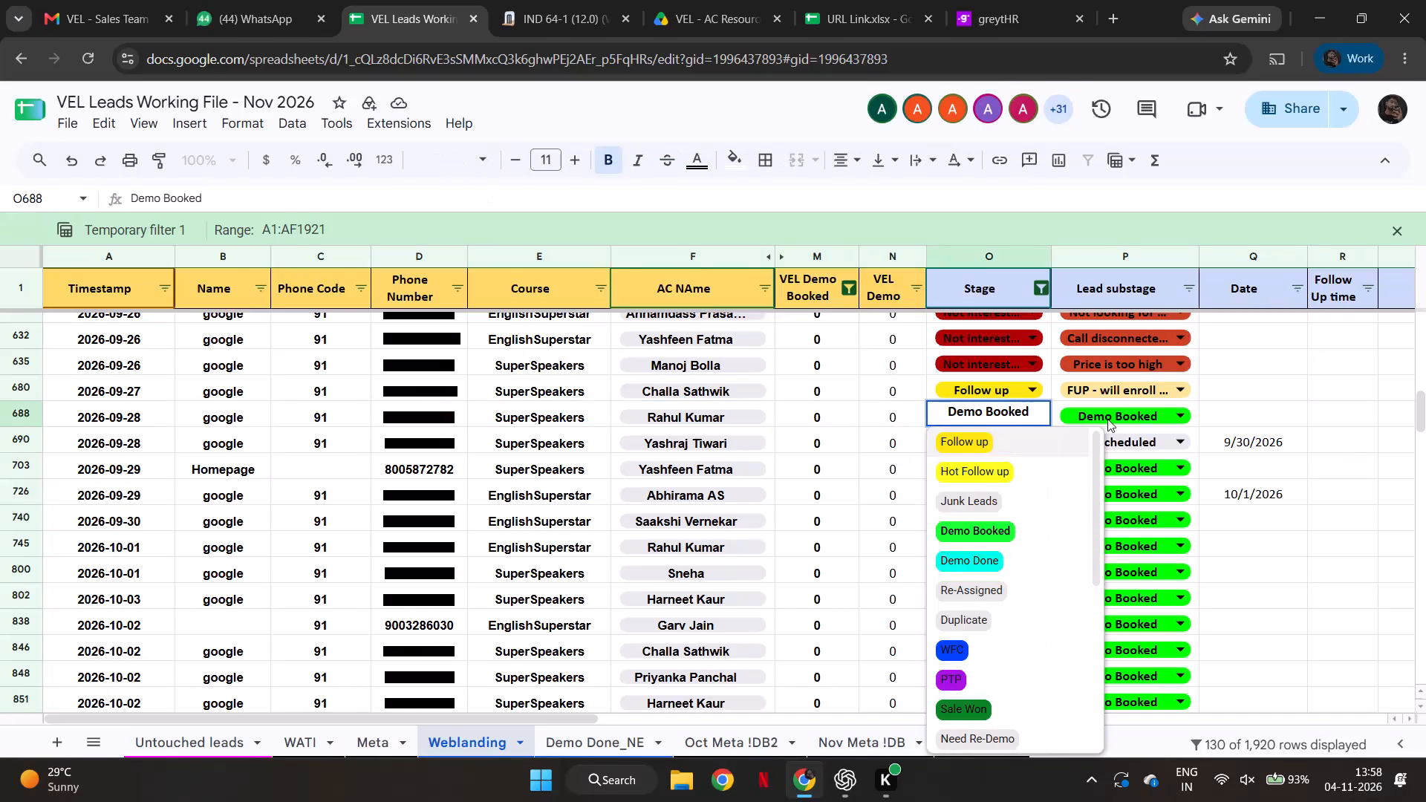
key(Down)
key(Down)
key(Down)
key(Down)
key(Down)
key(Down)
key(Down)
key(Down)
key(Down)
key(Down)
key(Down)
key(Down)
key(Down)
key(Down)
key(Down)
key(Down)
key(Down)
key(Down)
key(Down)
key(Down)
key(Up)
key(Up)
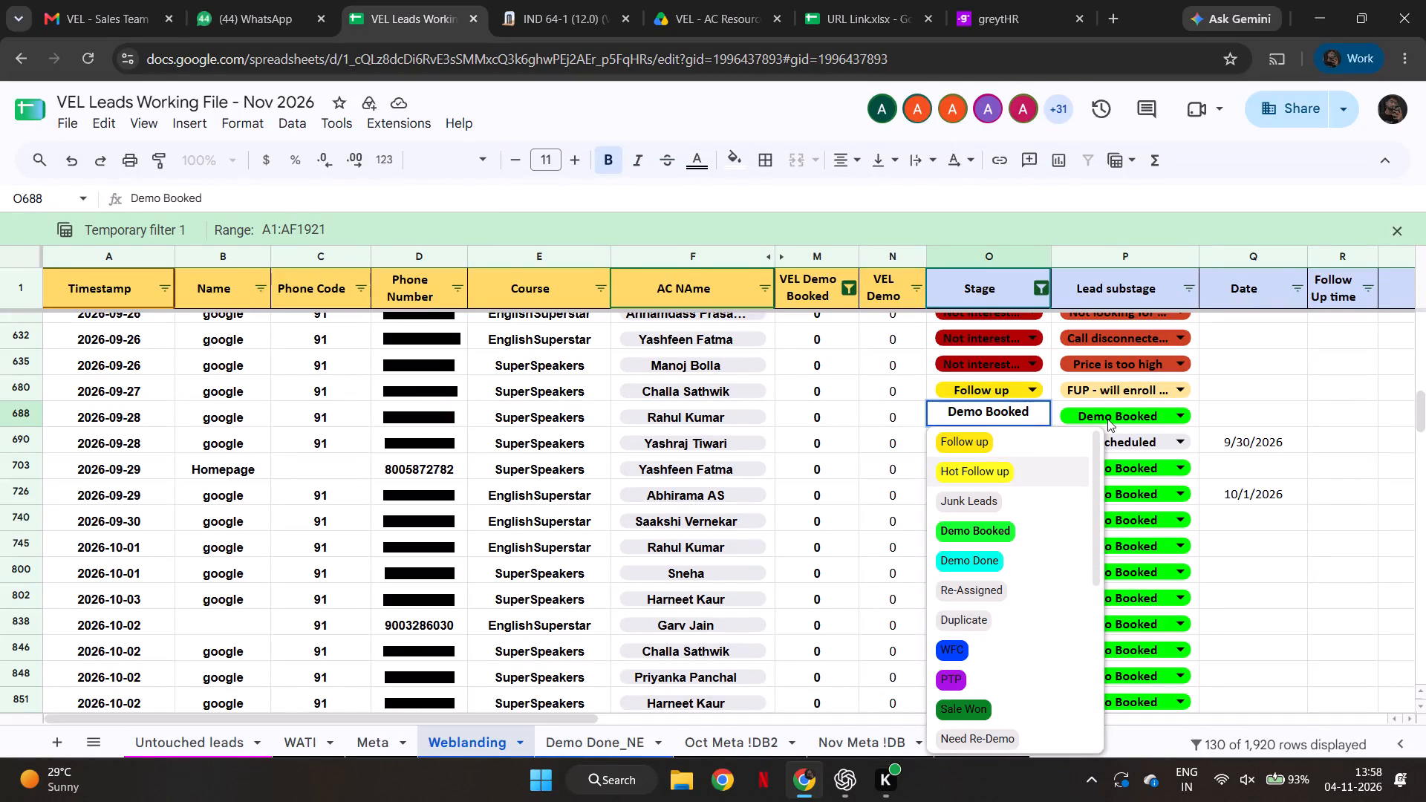
key(Down)
key(Down)
key(Down)
key(Down)
key(Down)
key(Down)
key(Down)
key(Down)
key(Down)
key(Down)
key(Down)
key(Down)
key(Down)
key(Down)
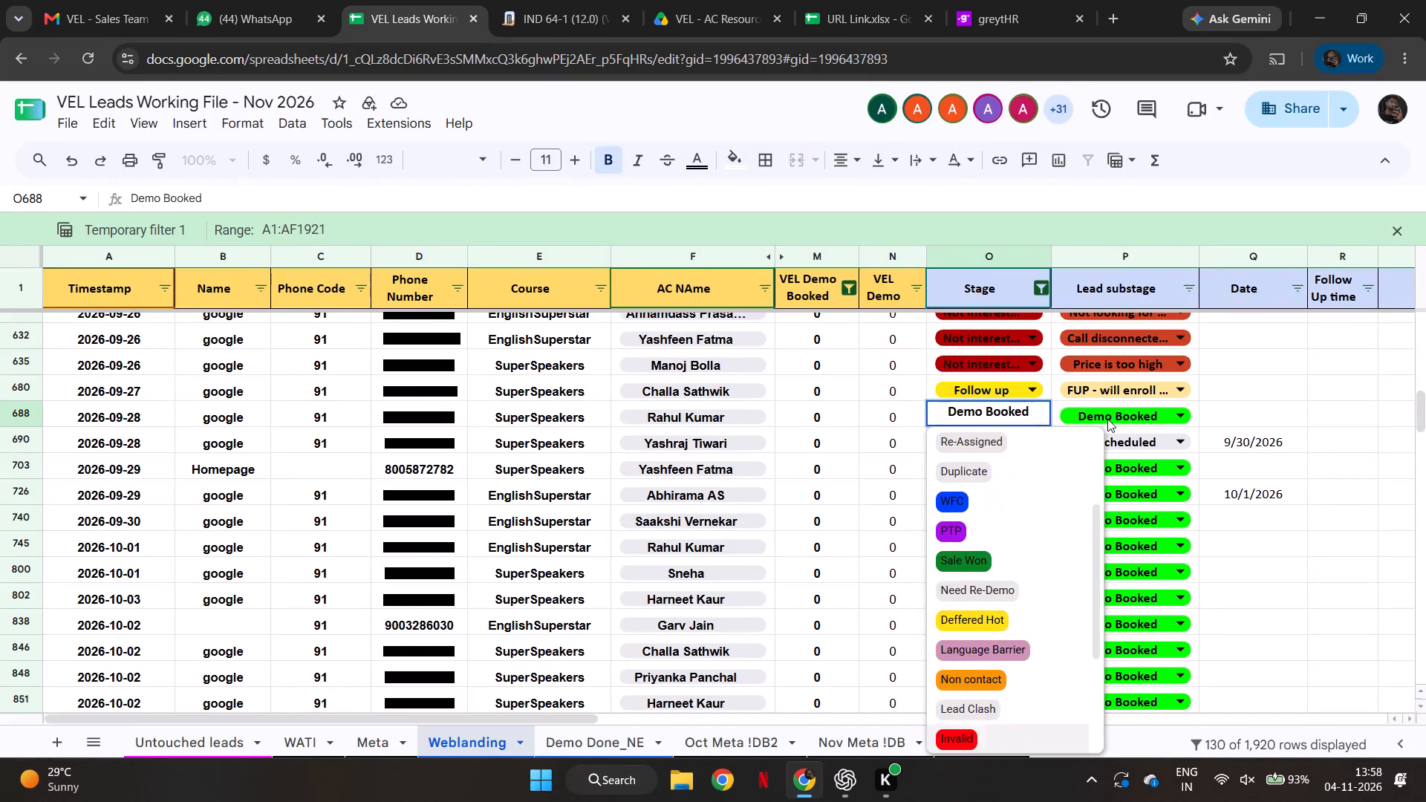
key(Down)
key(Down)
key(Down)
key(Up)
key(Up)
key(Return)
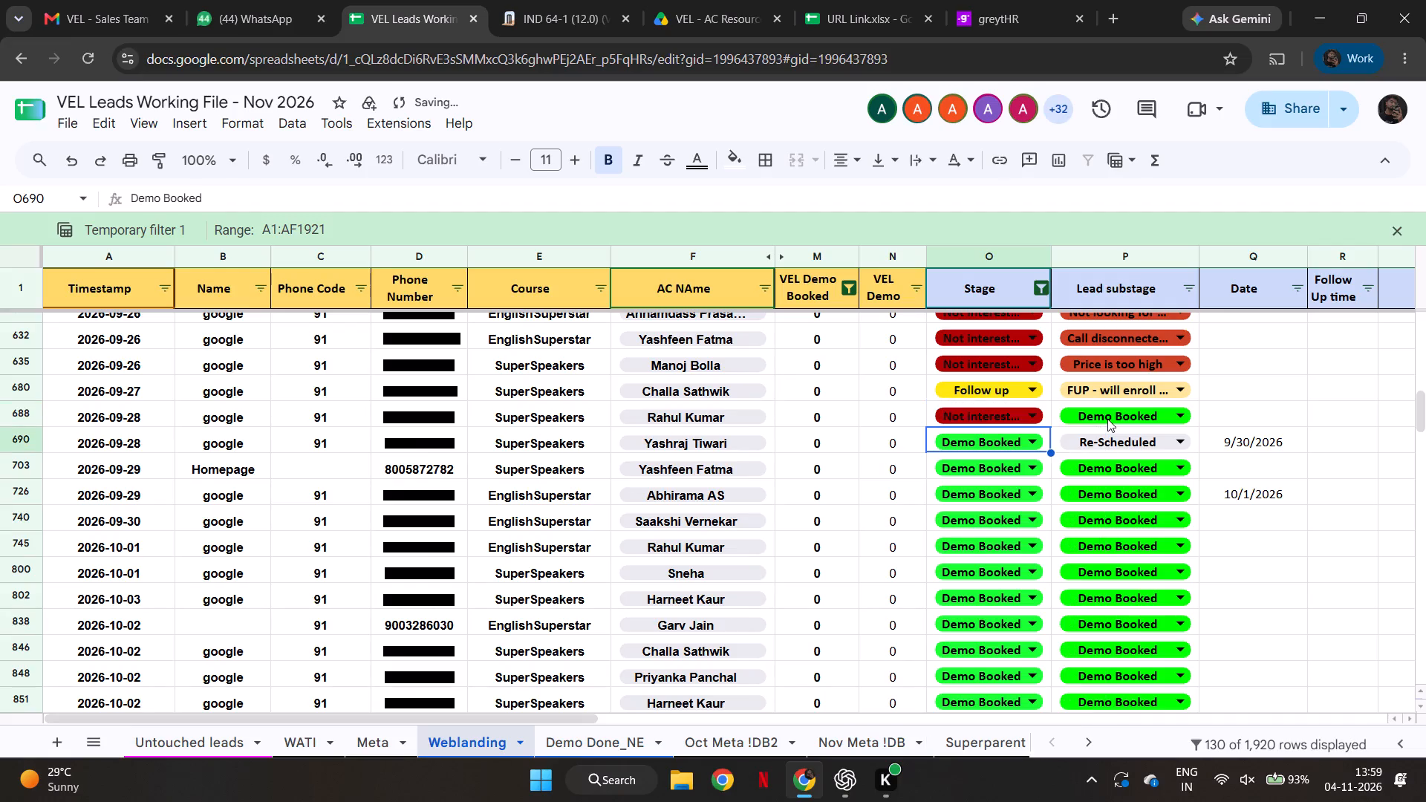
Set the lead substage in row 688 to Price is too high.
key(Up)
key(Right)
key(Return)
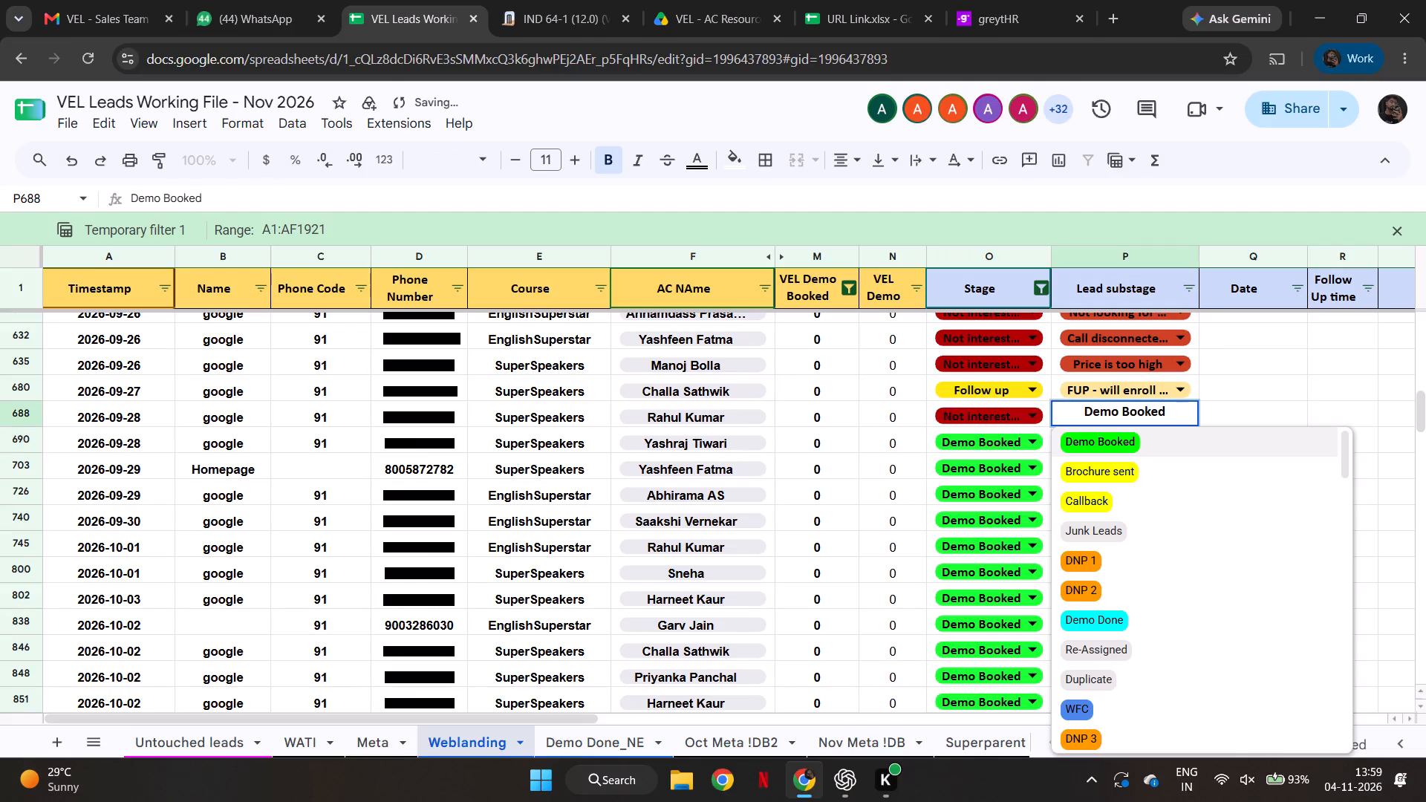
key(Down)
key(Down)
key(Down)
key(Down)
key(Down)
key(Down)
key(Down)
key(Down)
key(Down)
key(Down)
key(Down)
key(Down)
key(Down)
key(Down)
key(Down)
key(Down)
key(Down)
key(Down)
key(Down)
key(Down)
key(Down)
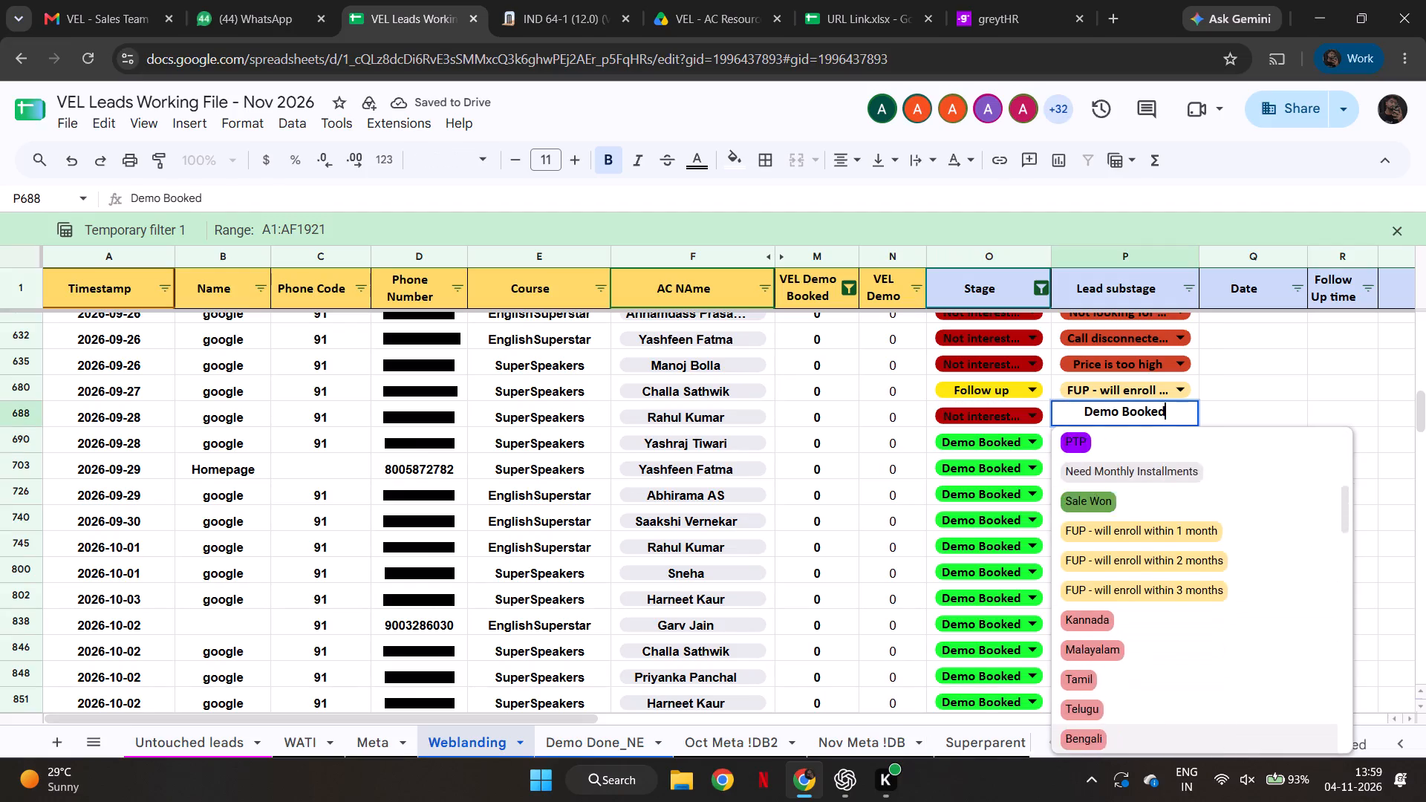
key(Down)
key(Down)
key(Down)
key(Down)
key(Down)
key(Down)
key(Down)
key(Down)
key(Down)
key(Down)
key(Down)
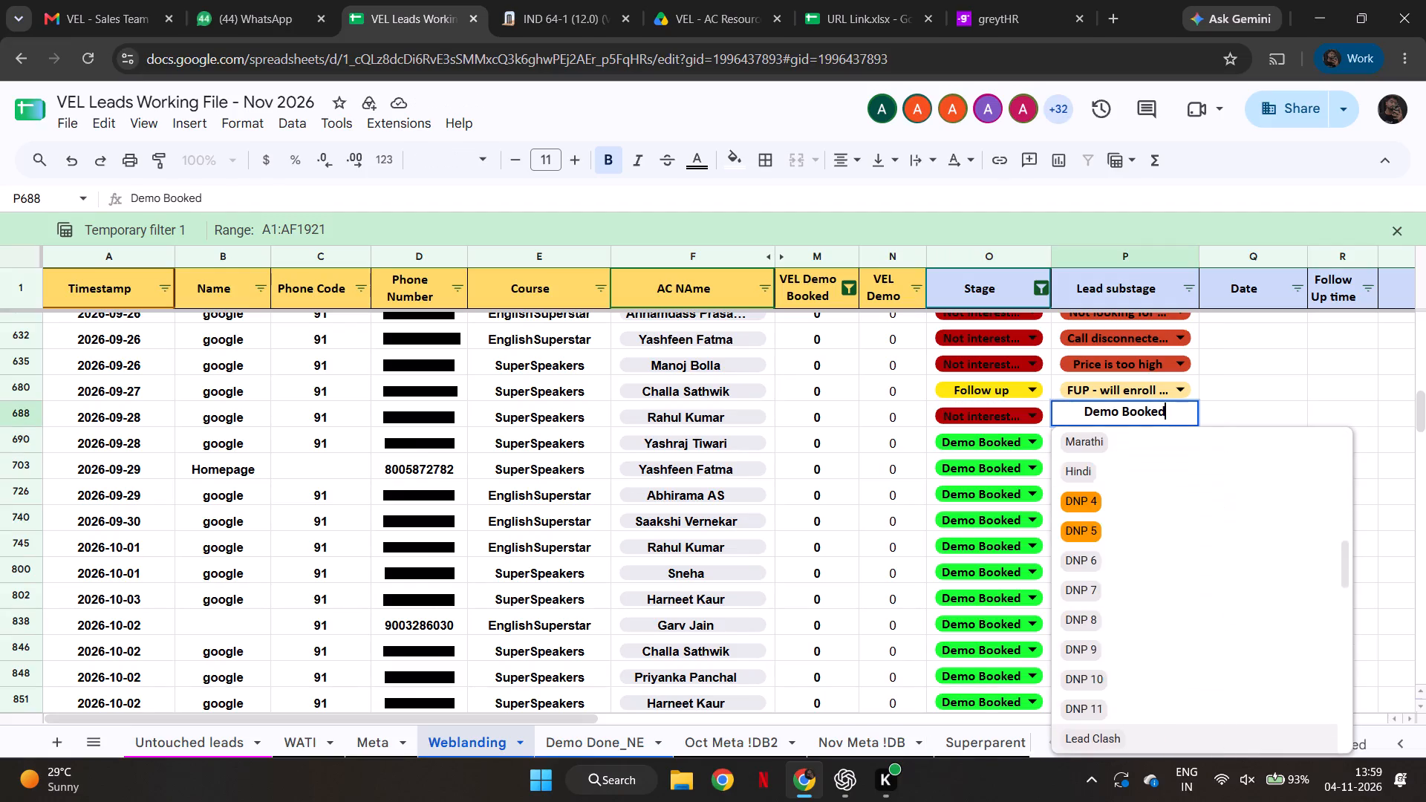
key(Down)
key(Down)
key(Down)
key(Down)
key(Down)
key(Down)
key(Down)
key(Down)
key(Down)
key(Down)
key(Down)
key(Down)
key(Down)
key(Down)
key(Down)
key(Down)
key(Down)
key(Down)
key(Down)
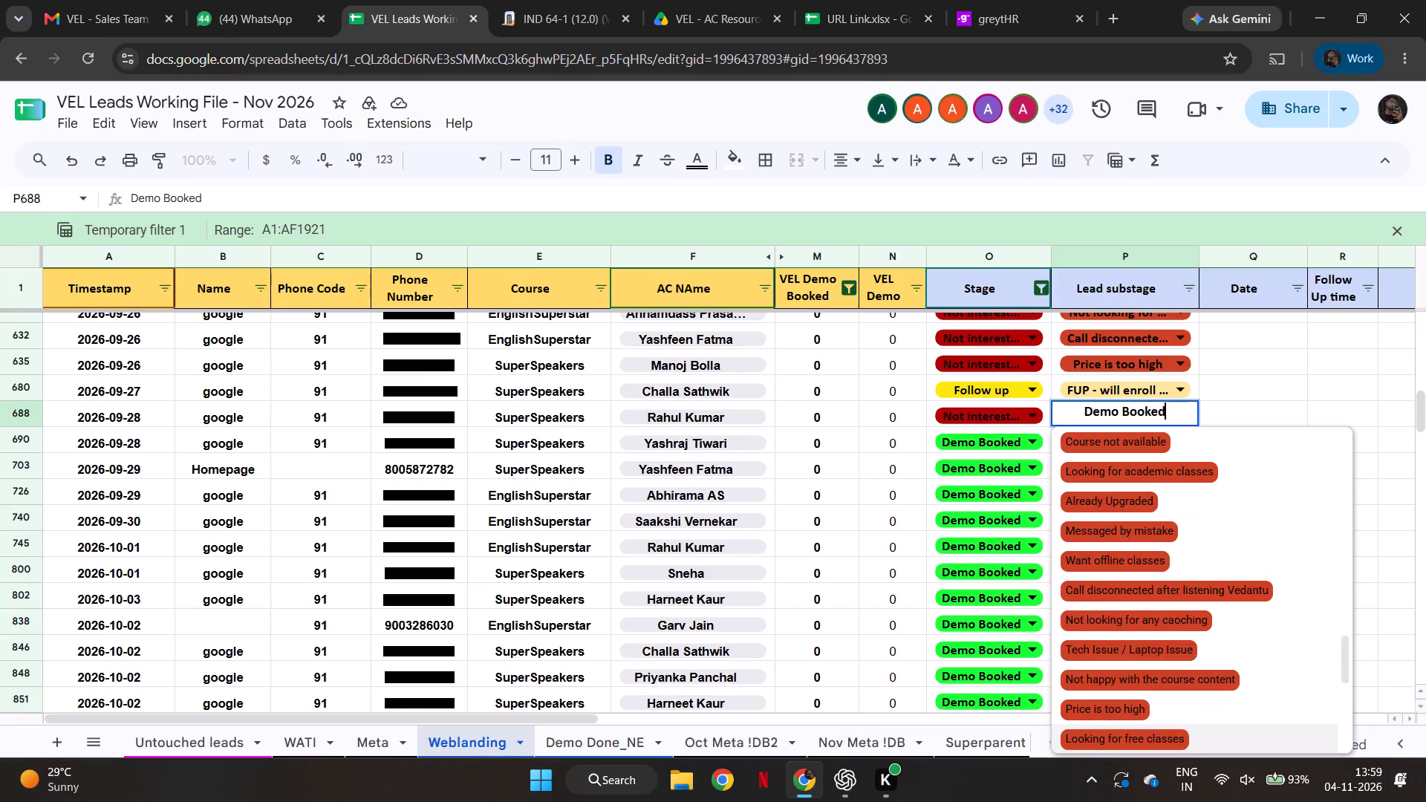
key(Up)
key(Return)
Go to the phone number of the lead in row 690.
key(Left)
key(Left)
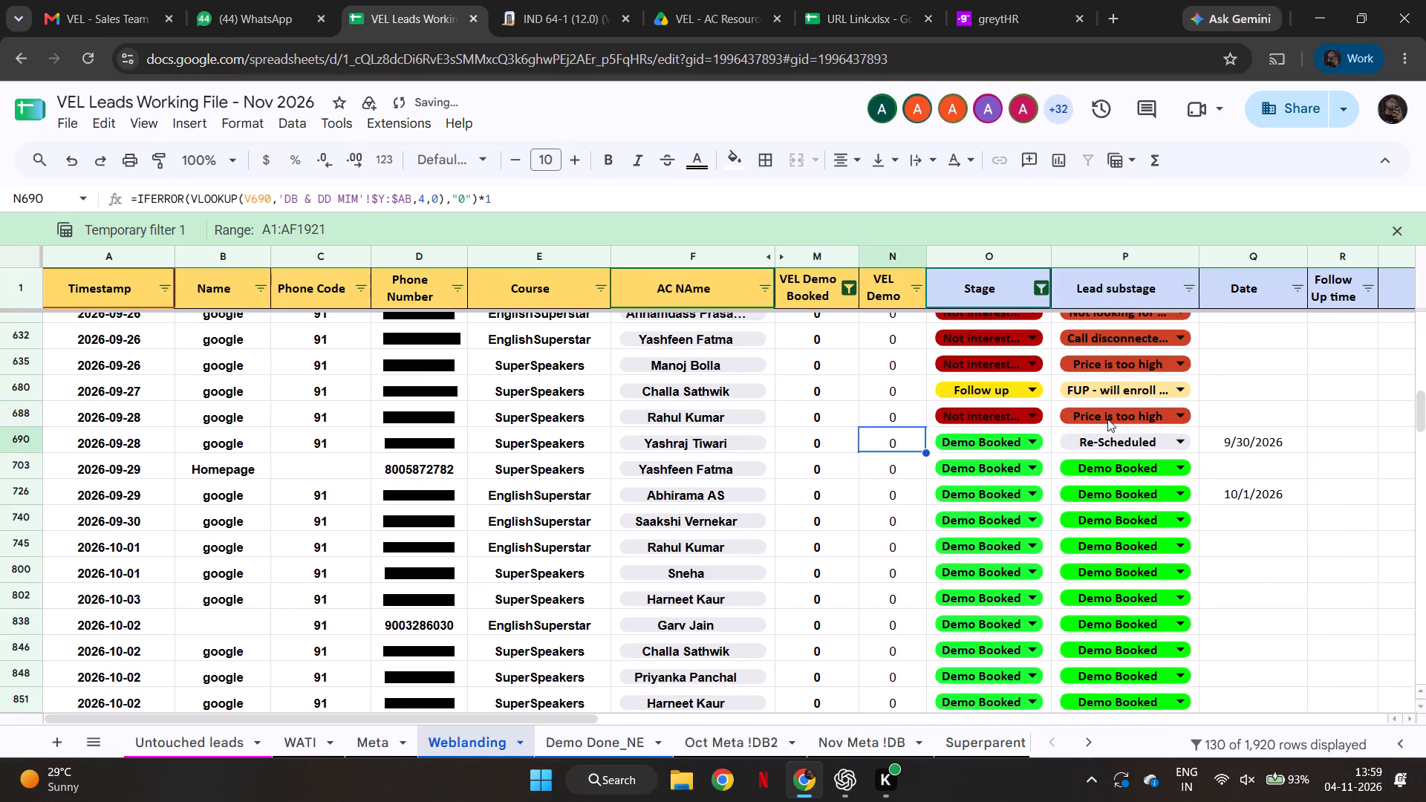
key(Left)
key(Left)
key(Left)
key(Left)
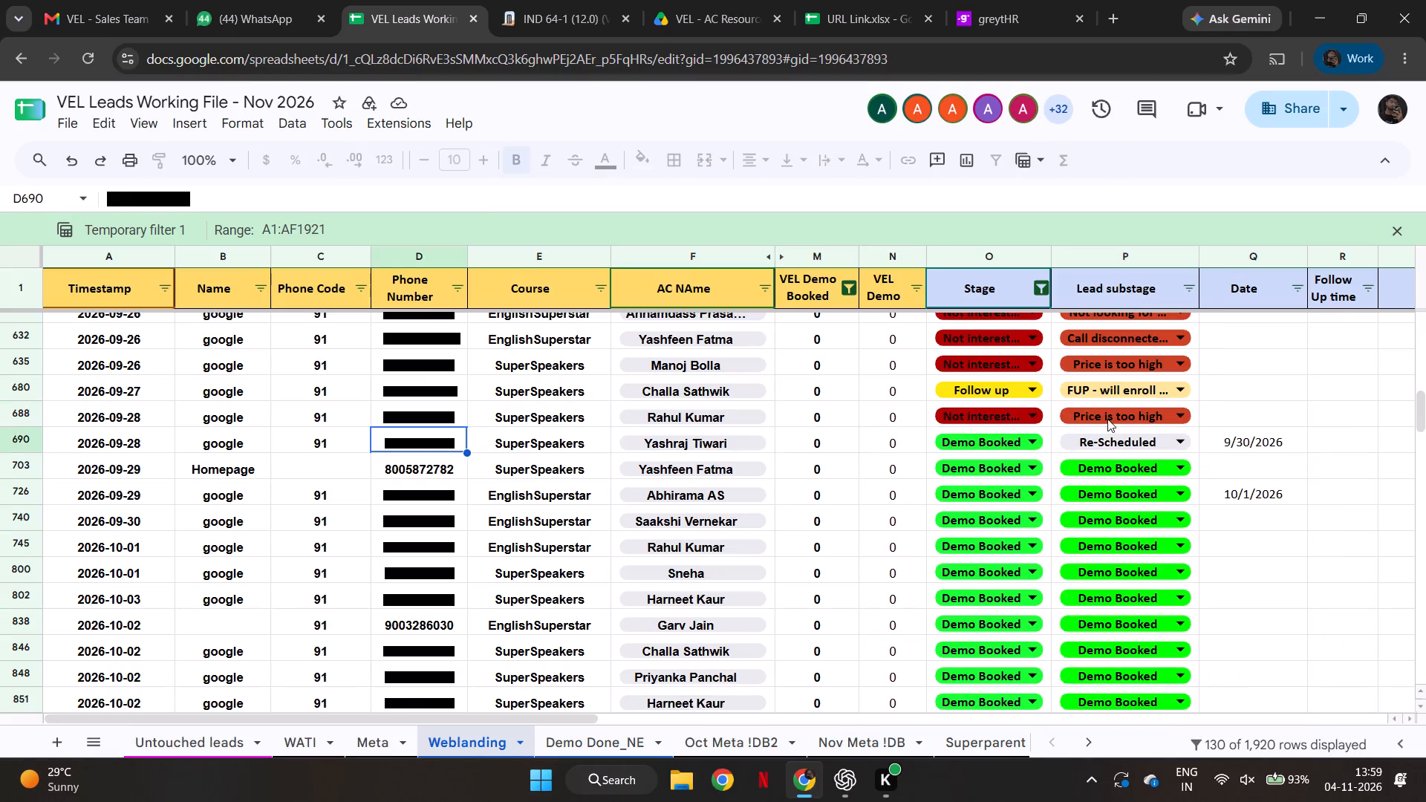
Set the stage of the lead in row 690 to Not interested.
key(Right)
key(Right)
key(Right)
key(Right)
key(Right)
key(Right)
key(Right)
key(Right)
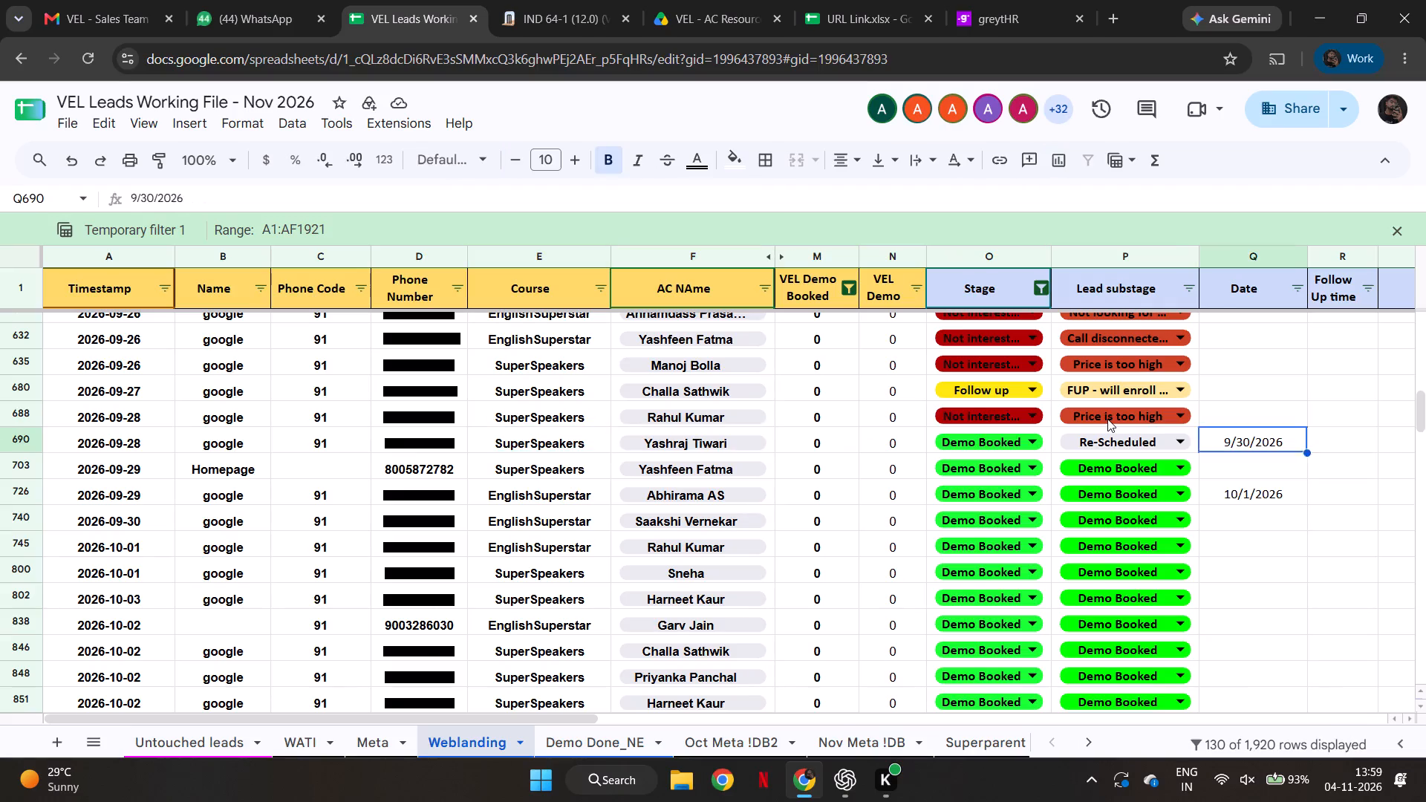
key(Left)
key(Left)
key(Left)
key(Return)
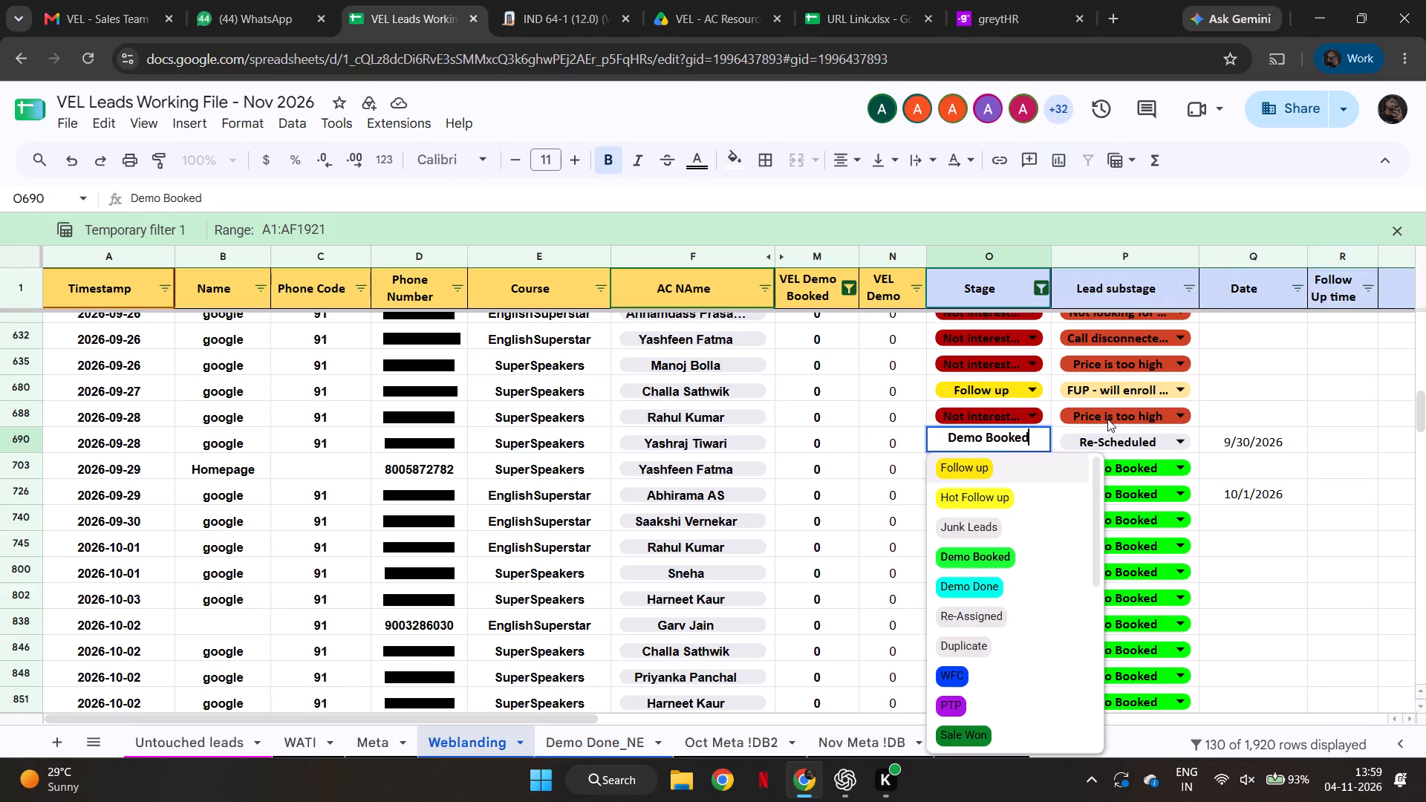
key(Down)
key(Down)
key(Down)
key(Down)
key(Down)
key(Down)
key(Down)
key(Down)
key(Down)
key(Down)
key(Down)
key(Down)
key(Down)
key(Down)
key(Down)
key(Down)
key(Down)
key(Down)
key(Down)
key(Down)
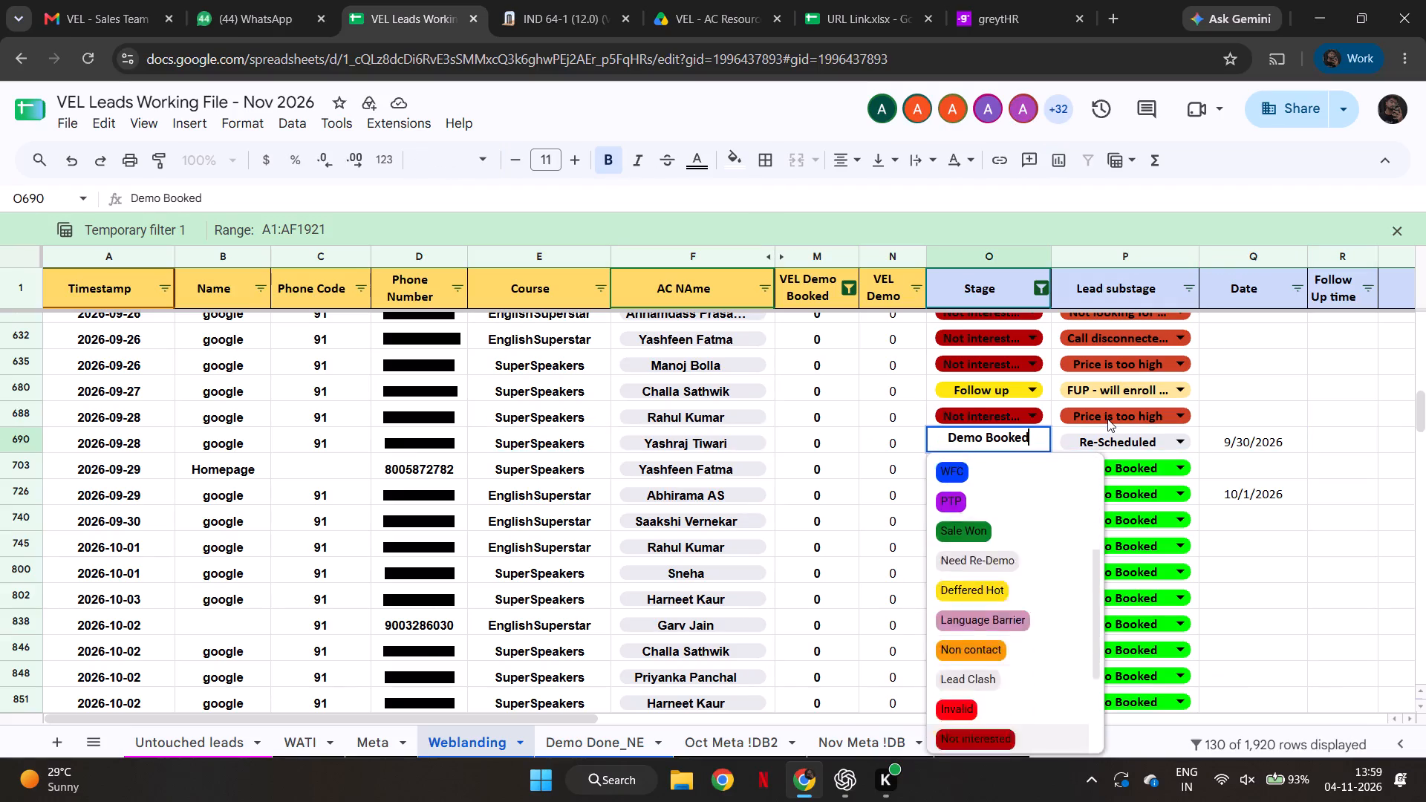
key(Up)
key(Up)
key(Down)
key(Down)
key(Down)
key(Down)
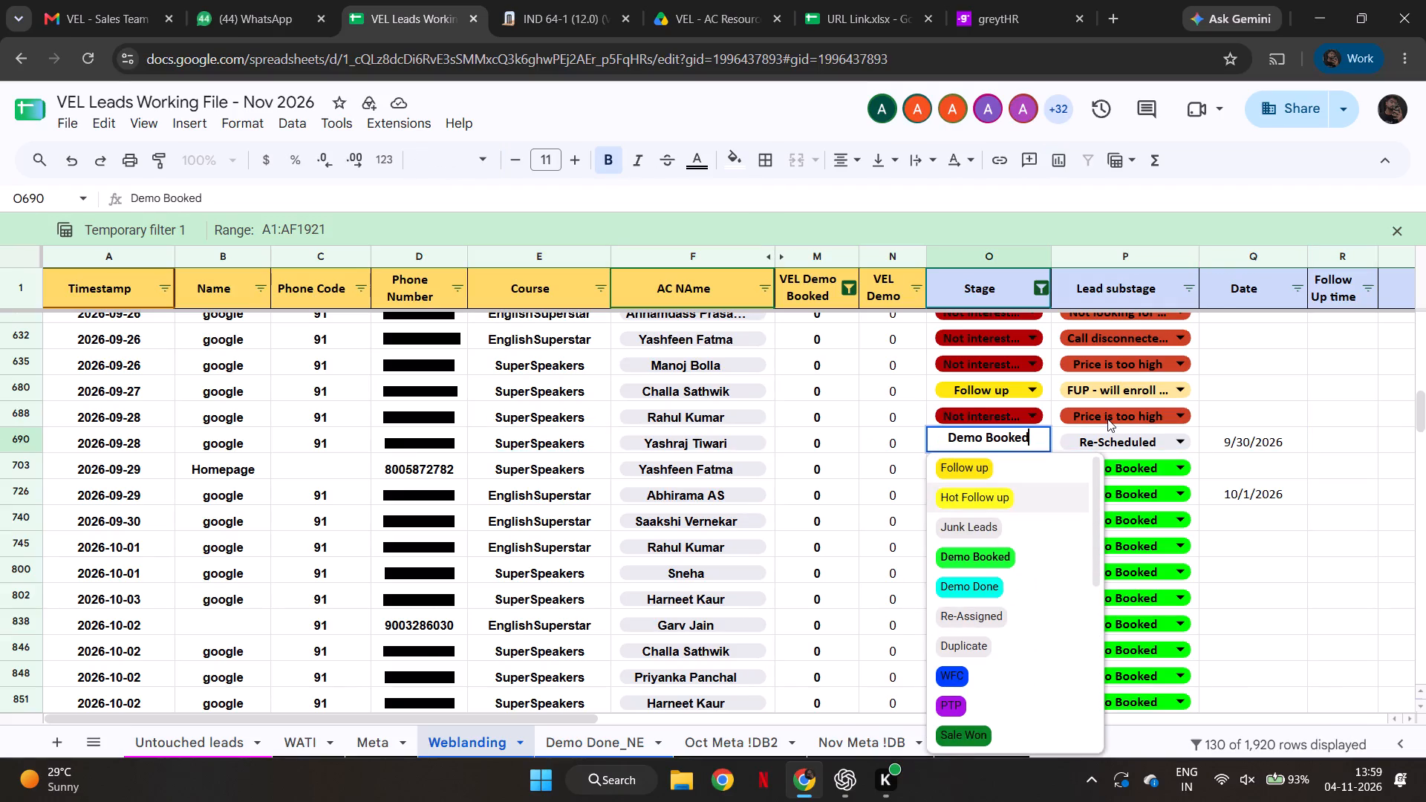
key(Down)
key(Down)
key(Down)
key(Down)
key(Down)
key(Down)
key(Down)
key(Down)
key(Down)
key(Down)
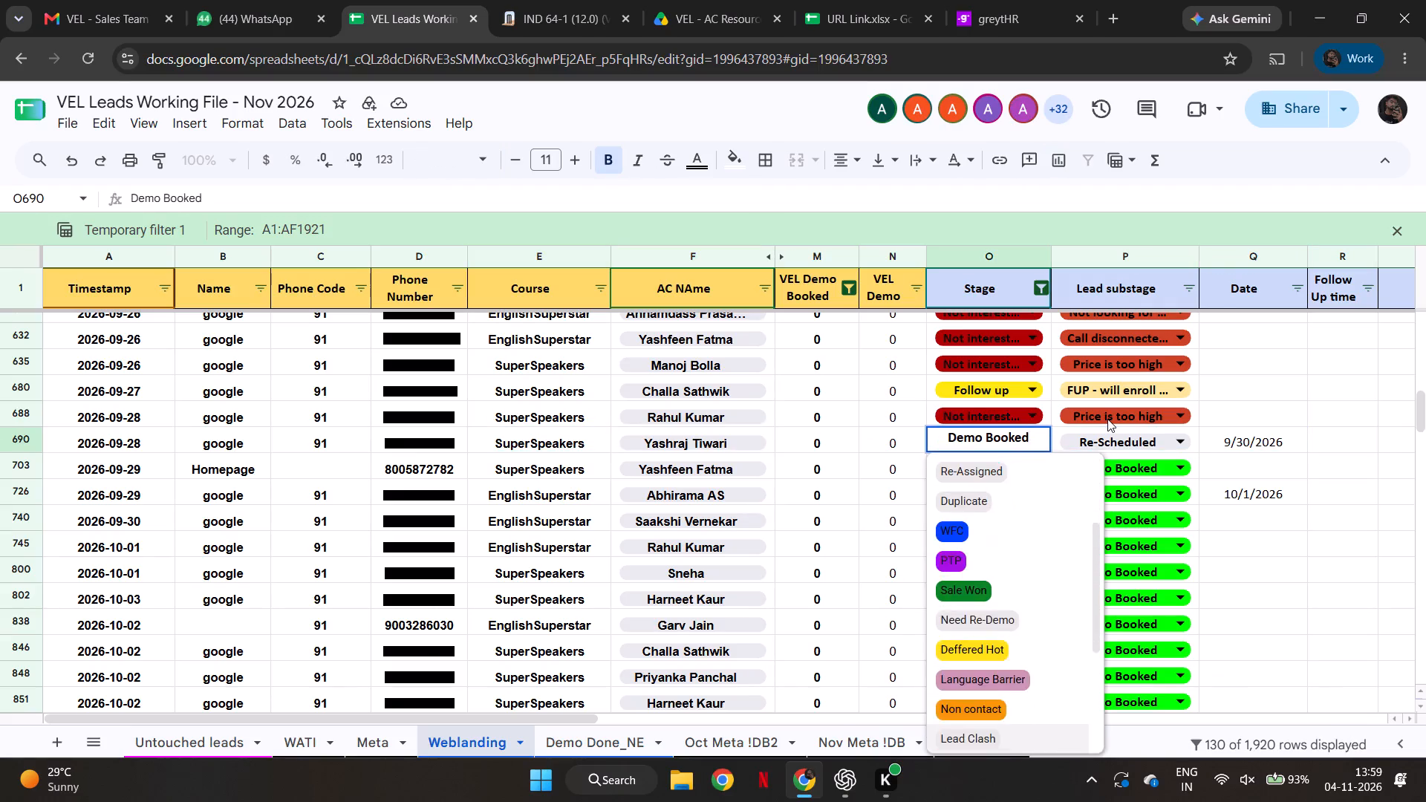
key(Down)
key(Down)
key(Down)
key(Down)
key(Down)
key(Down)
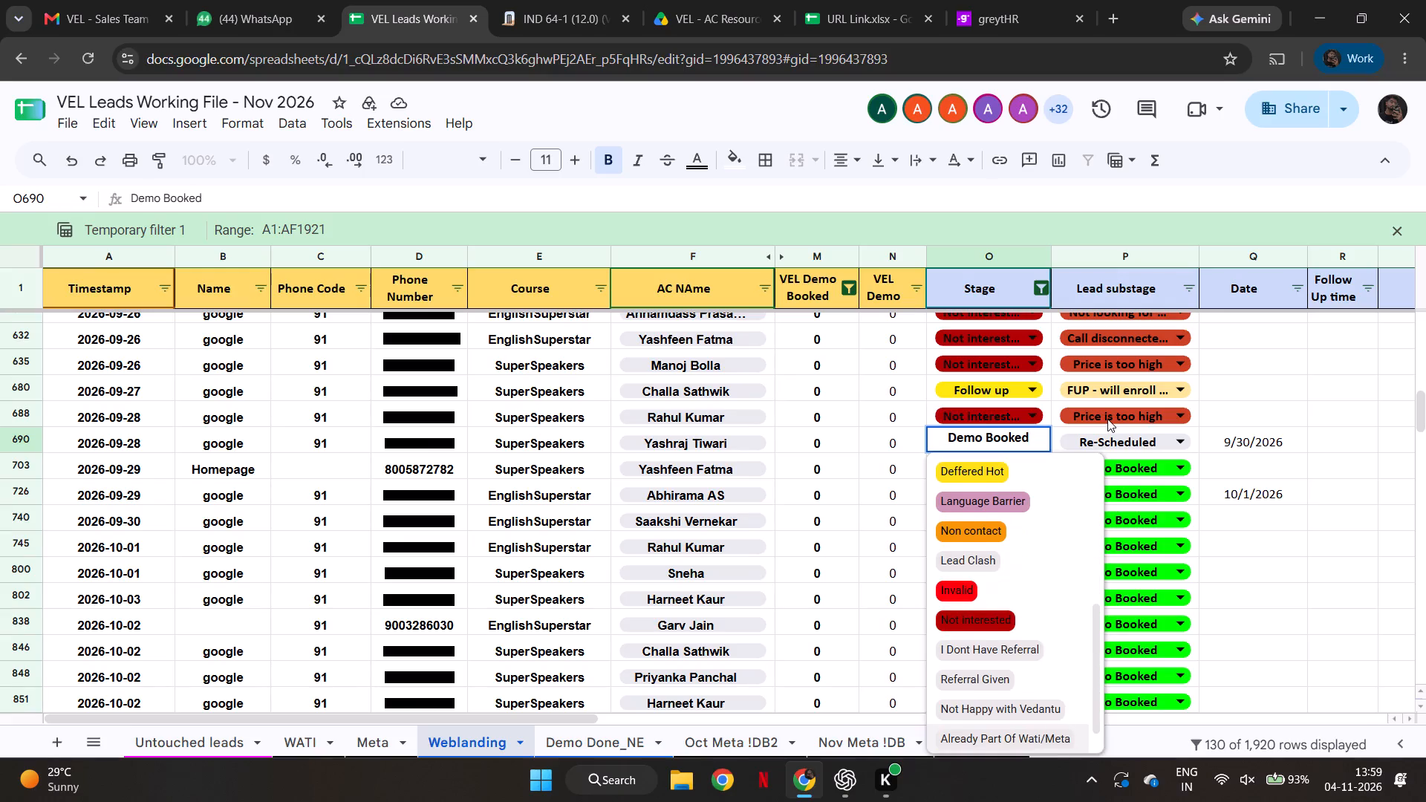
key(Up)
key(Up)
key(Up)
key(Up)
key(Return)
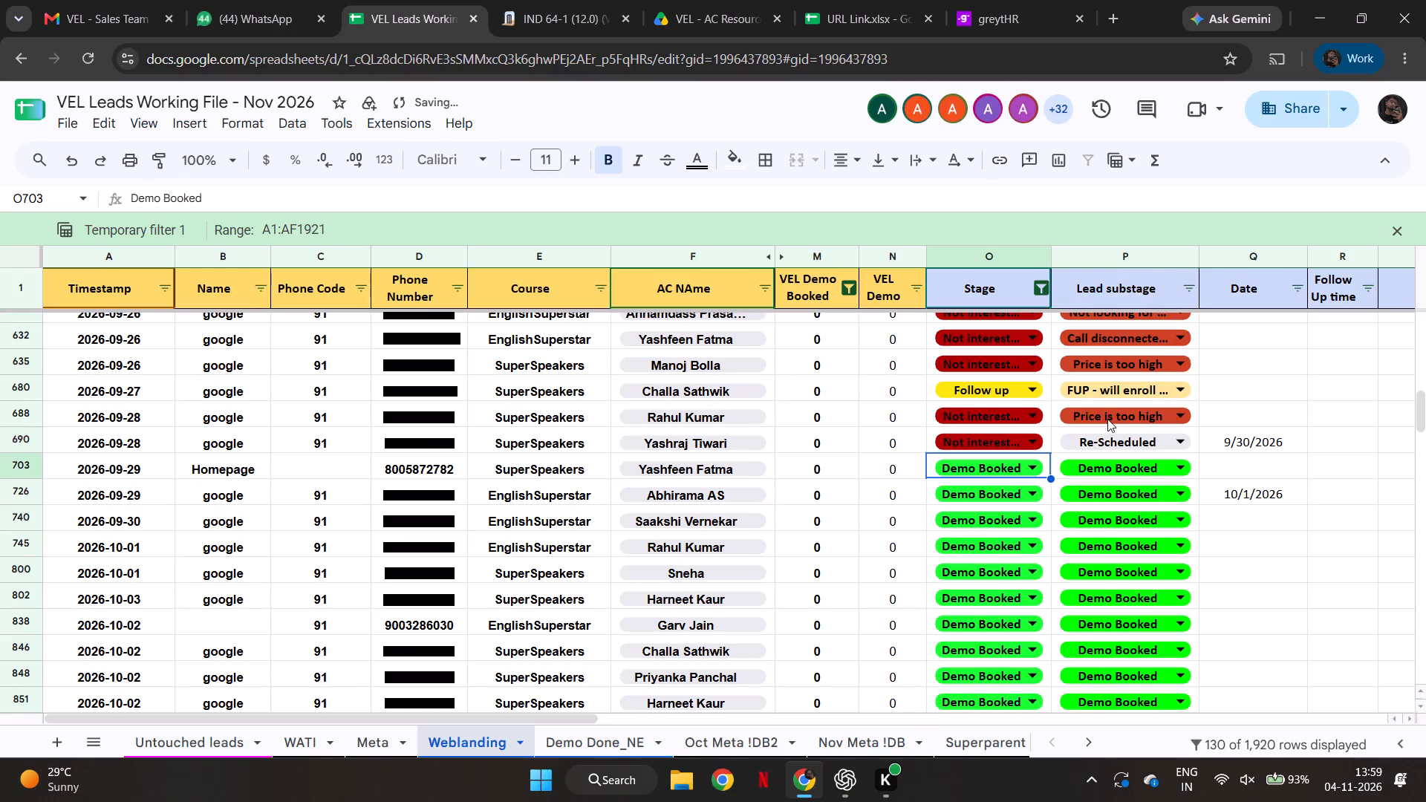
Set the lead substage in row 690 to Price is too high.
key(Up)
key(Right)
key(Return)
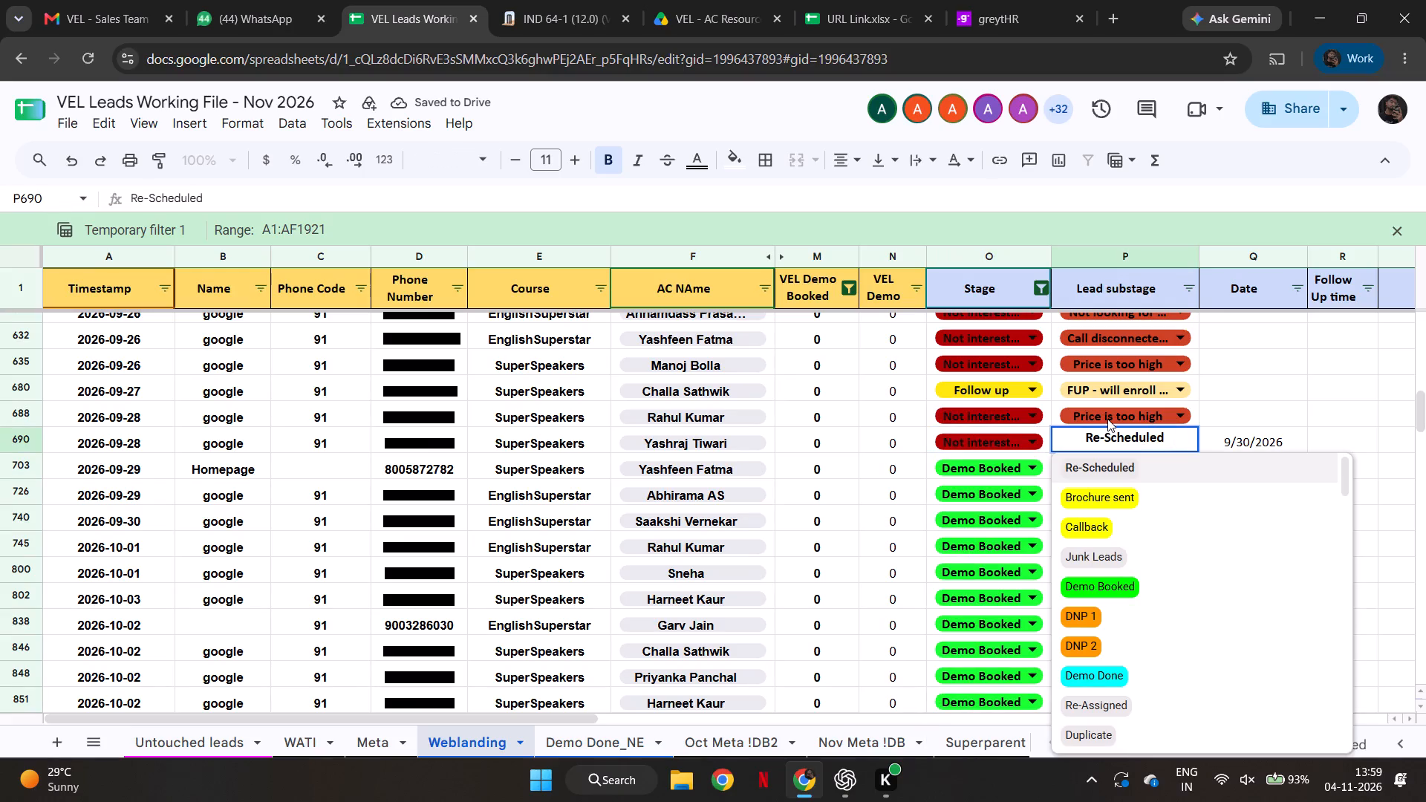
key(Down)
key(Down)
key(Down)
key(Down)
key(Down)
key(Down)
key(Down)
key(Down)
key(Down)
key(Down)
key(Down)
key(Down)
key(Down)
key(Down)
key(Down)
key(Down)
key(Down)
key(Down)
key(Down)
key(Down)
key(Down)
key(Down)
key(Down)
key(Down)
key(Down)
key(Down)
key(Down)
key(Down)
key(Down)
key(Down)
key(Down)
key(Down)
key(Down)
key(Down)
key(Down)
key(Down)
key(Down)
key(Down)
key(Down)
key(Down)
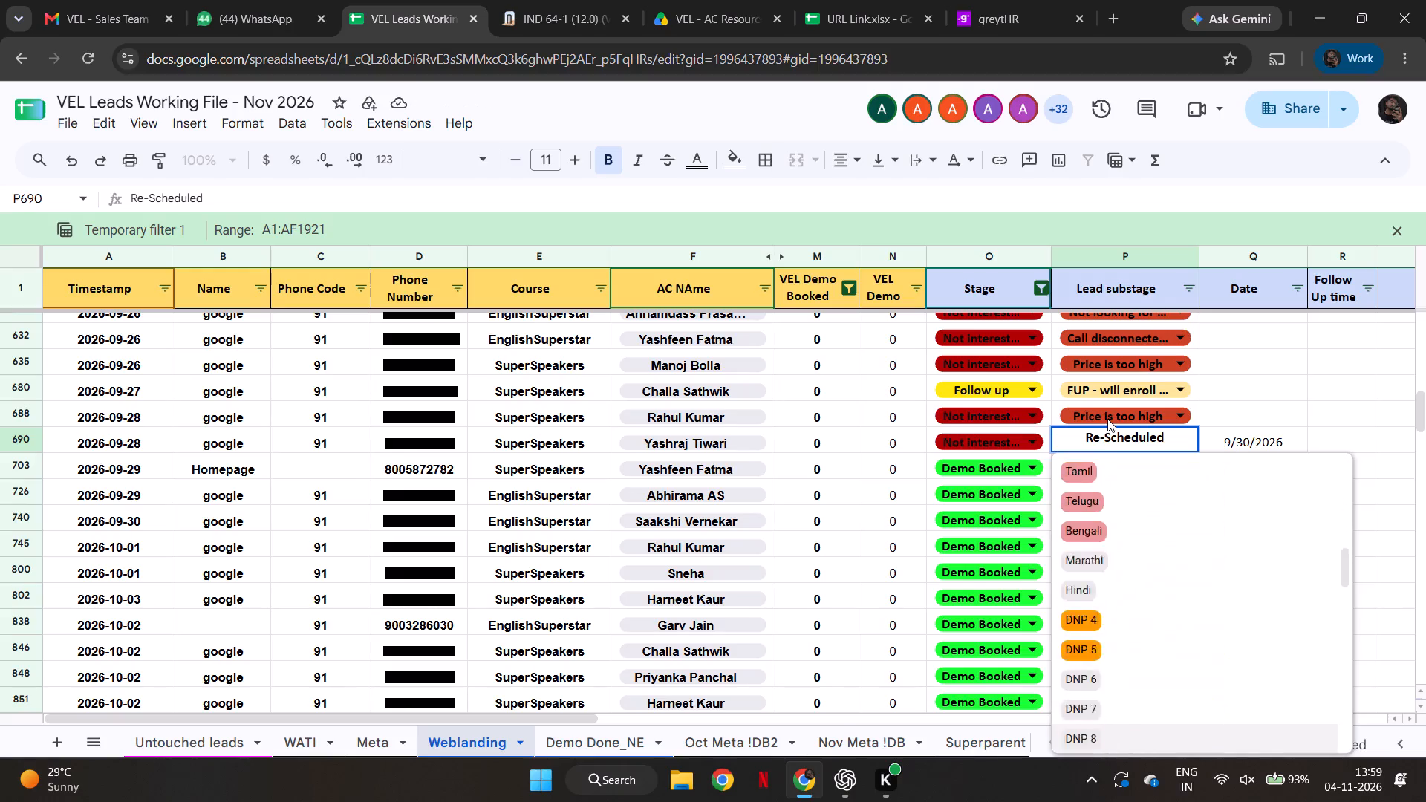
key(Up)
key(Up)
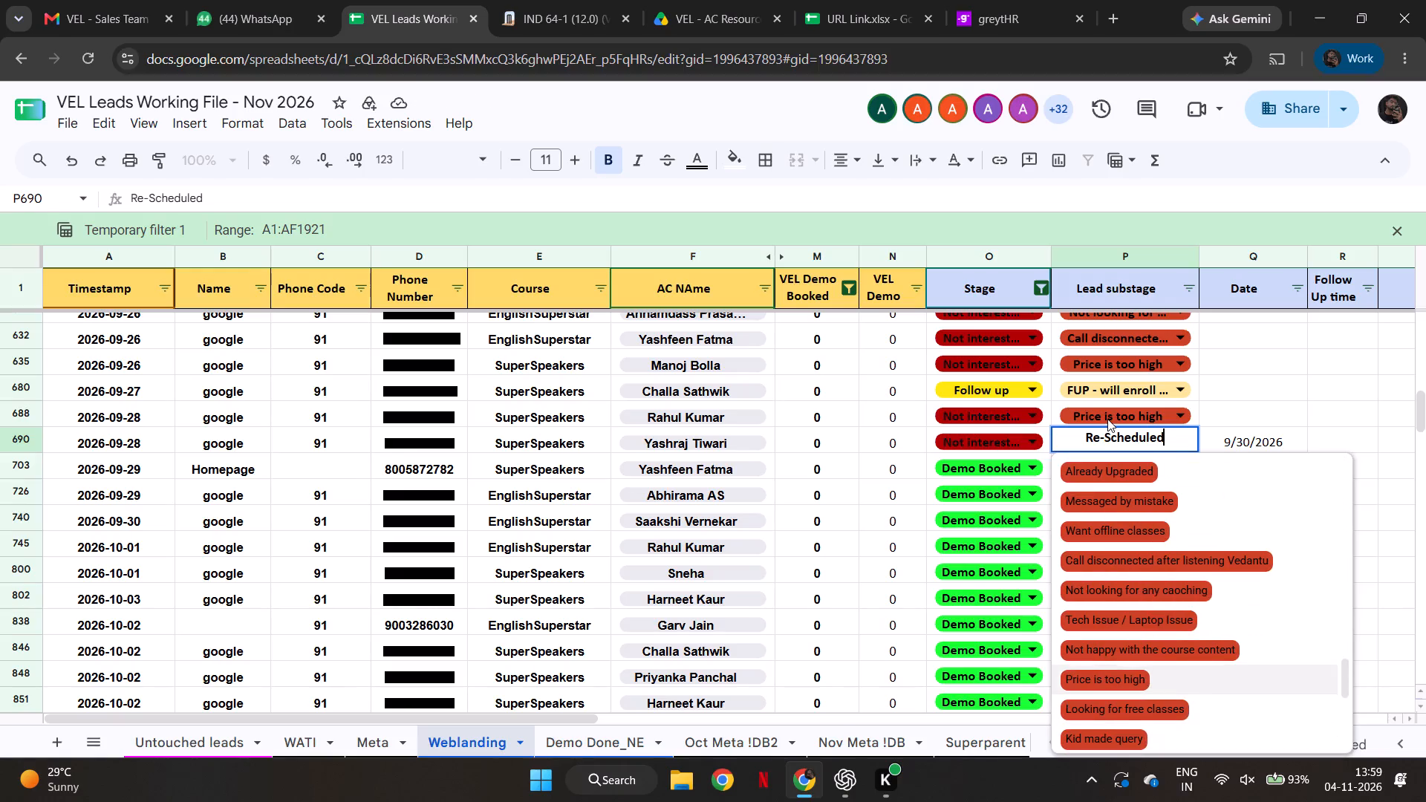
key(Return)
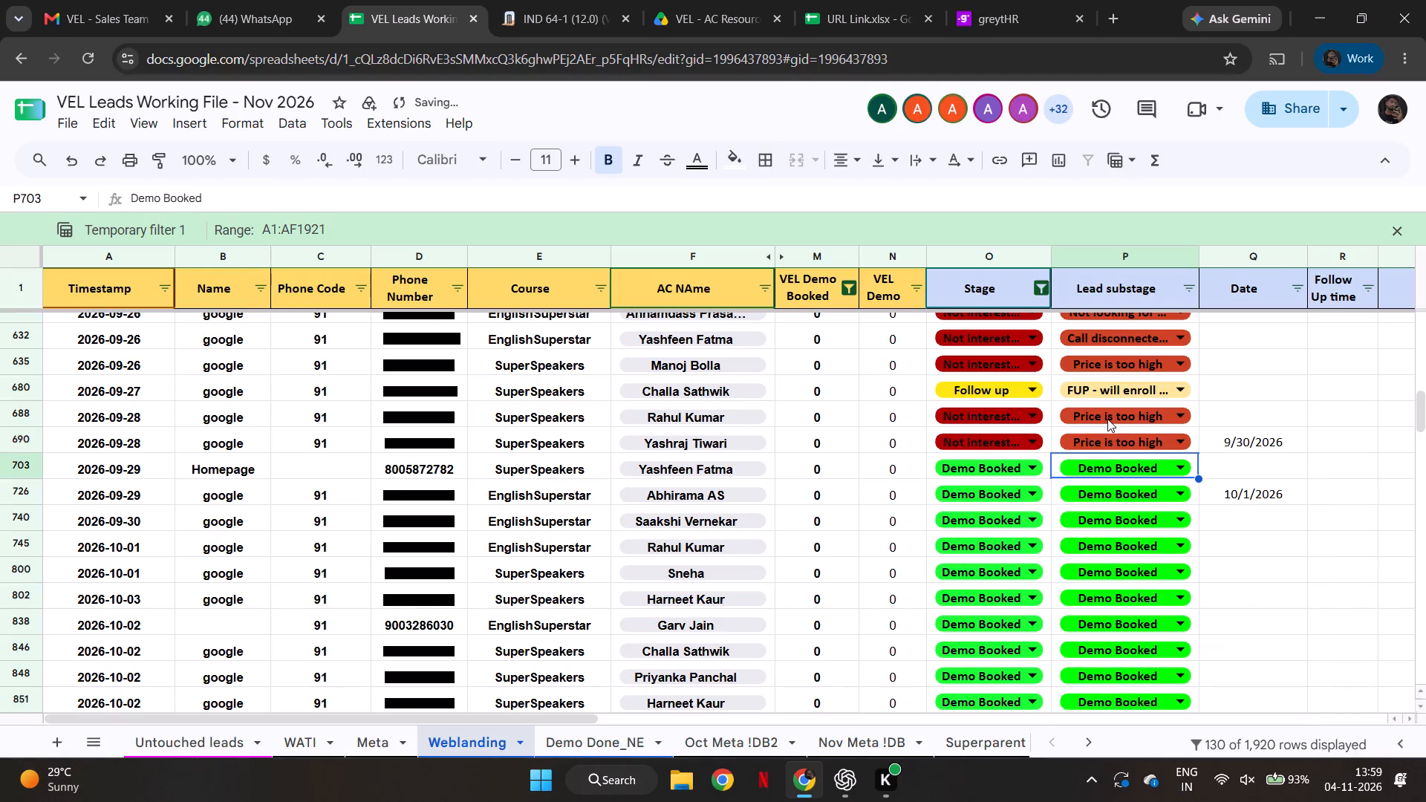
Copy the phone number of the lead in row 703.
key(Left)
key(Left)
key(Left)
key(Left)
key(Left)
key(Left)
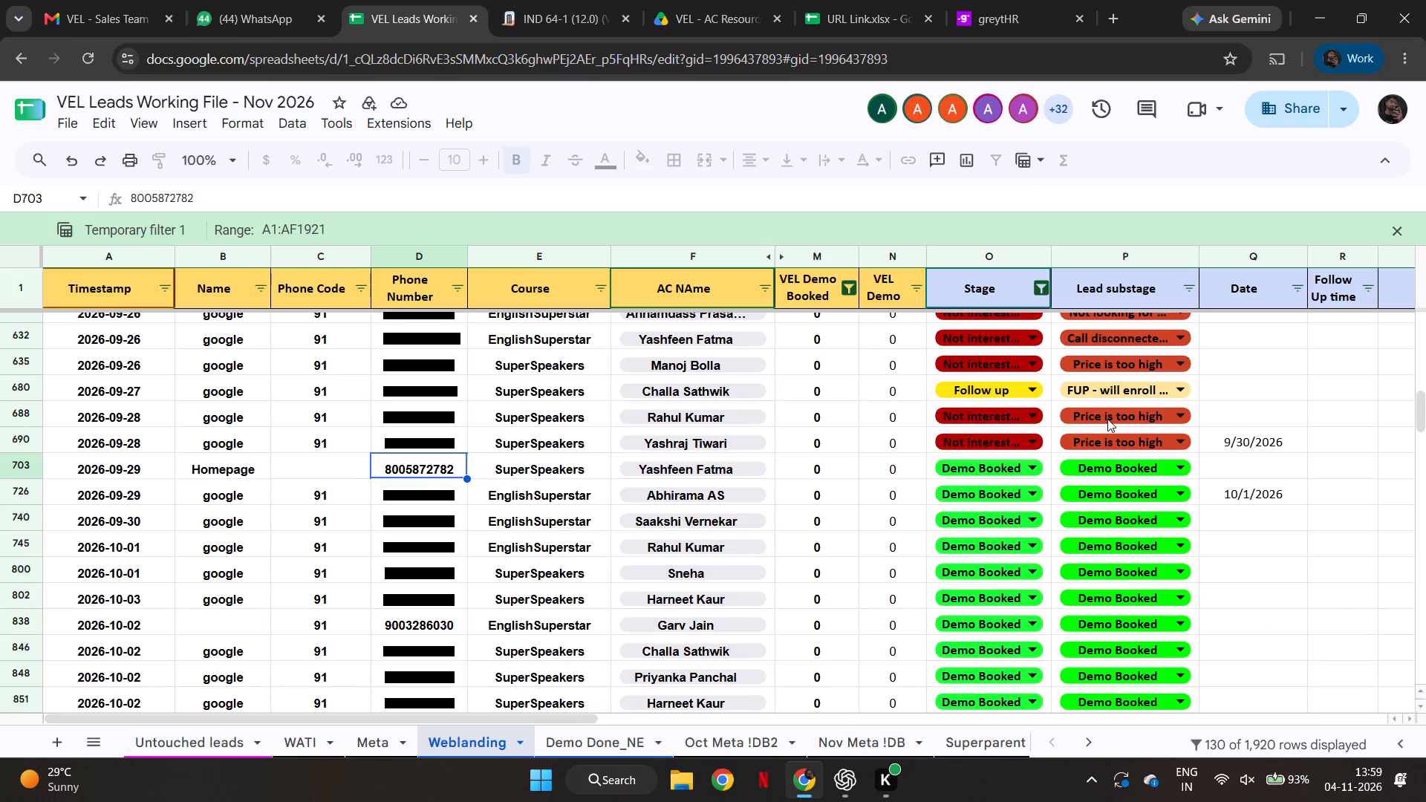
key(ctrl+c)
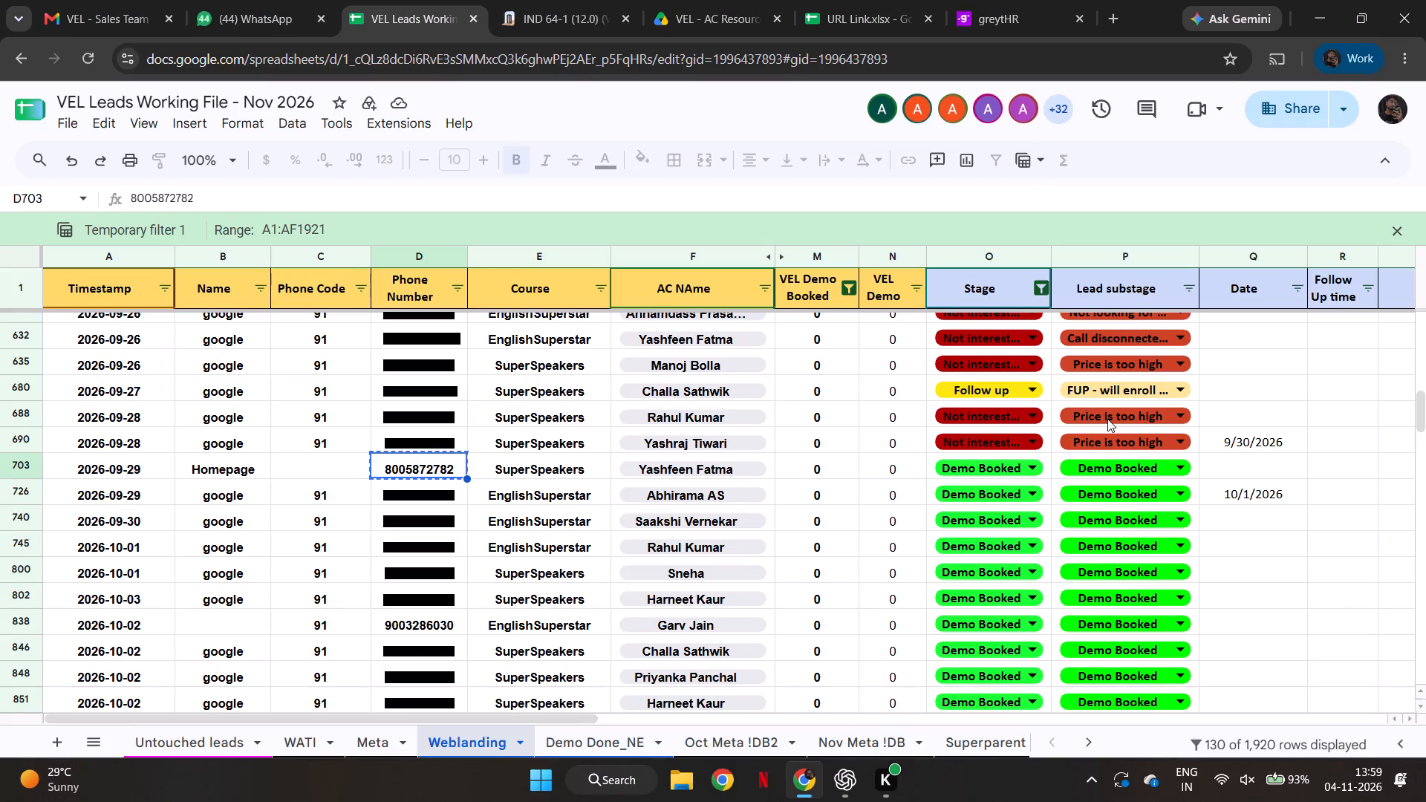
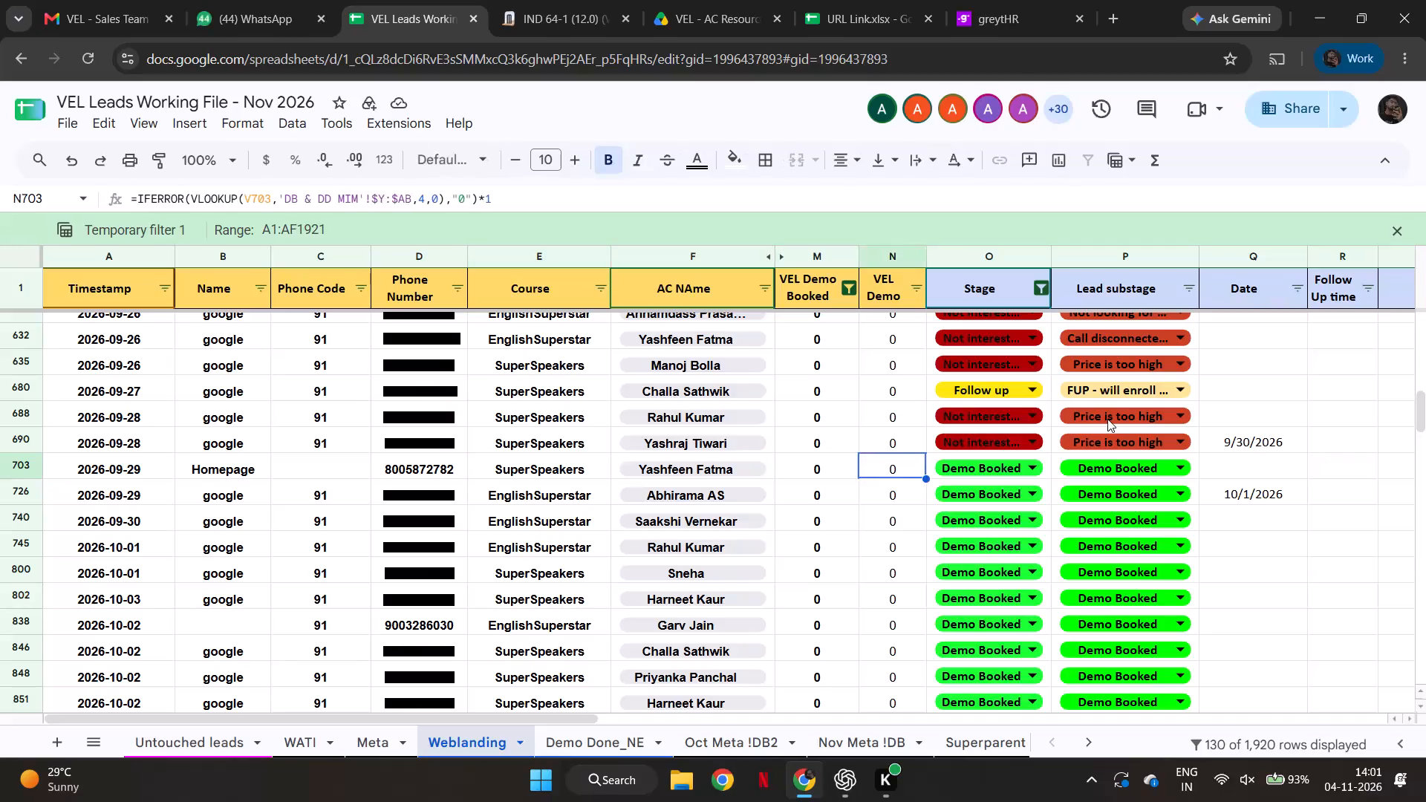
Set the stage of the lead in row 703 to Not interested.
key(Right)
key(Return)
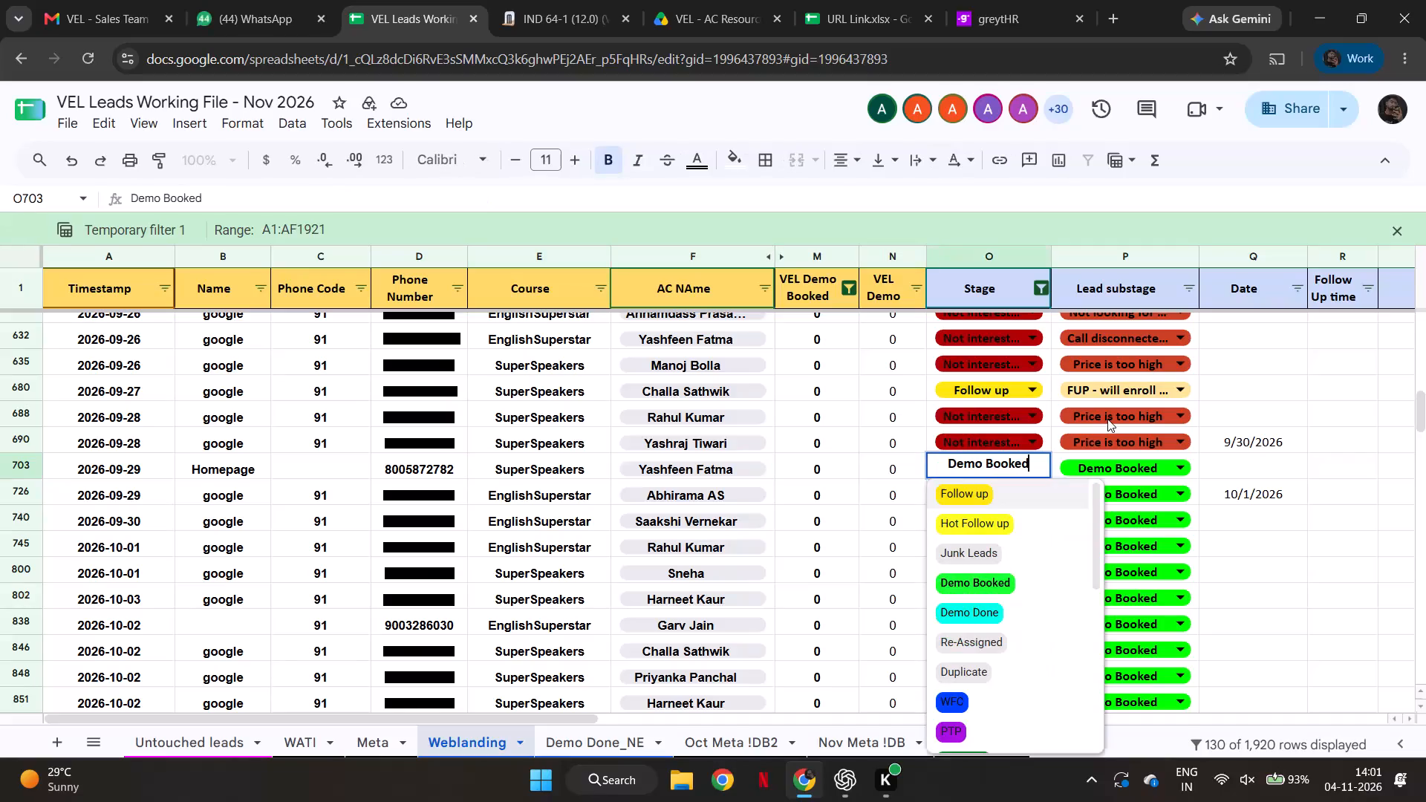
key(Down)
key(Down)
key(Down)
key(Down)
key(Down)
key(Down)
key(Down)
key(Down)
key(Down)
key(Down)
key(Down)
key(Down)
key(Down)
key(Down)
key(Down)
key(Down)
key(Down)
key(Down)
key(Down)
key(Down)
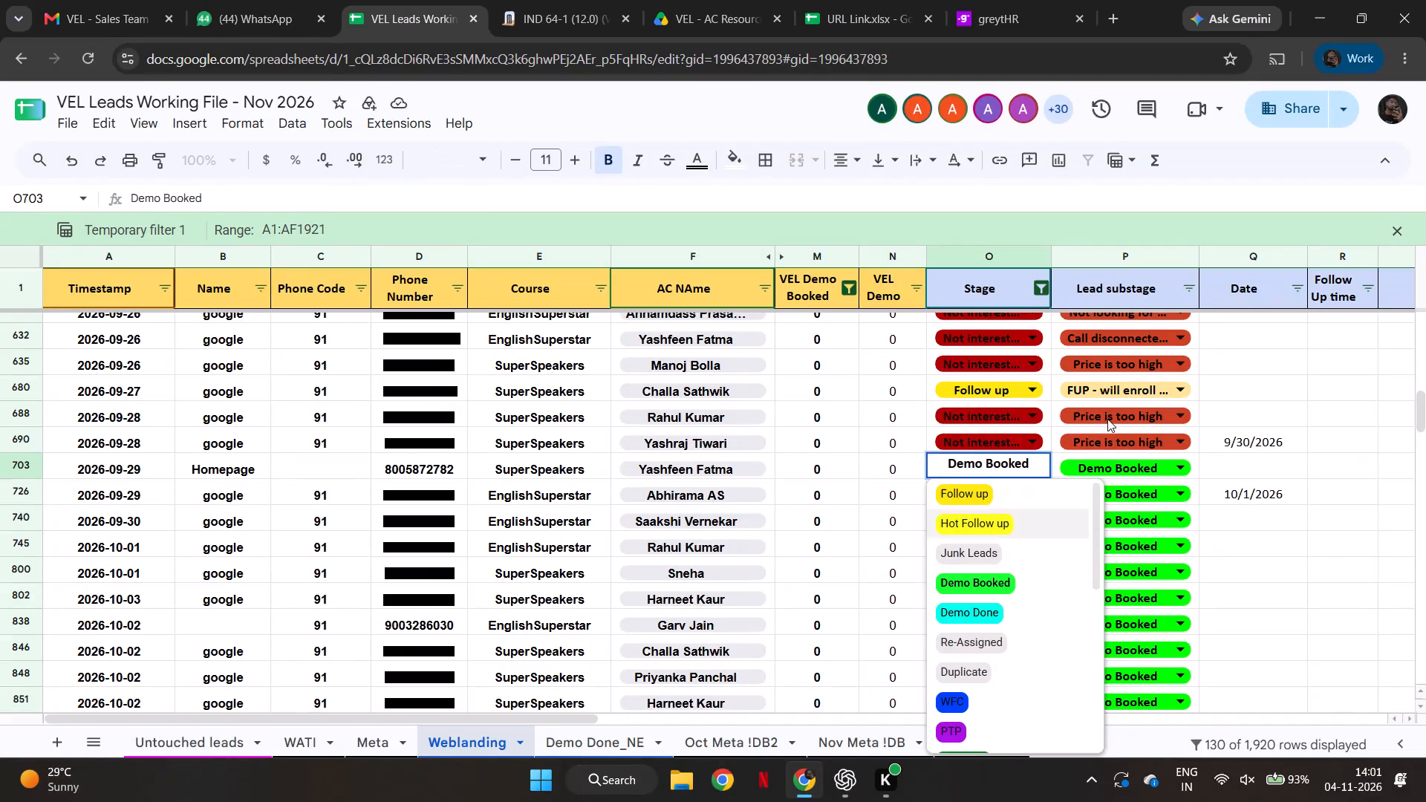
key(Up)
key(Up)
key(Down)
key(Up)
key(Up)
key(Up)
key(Up)
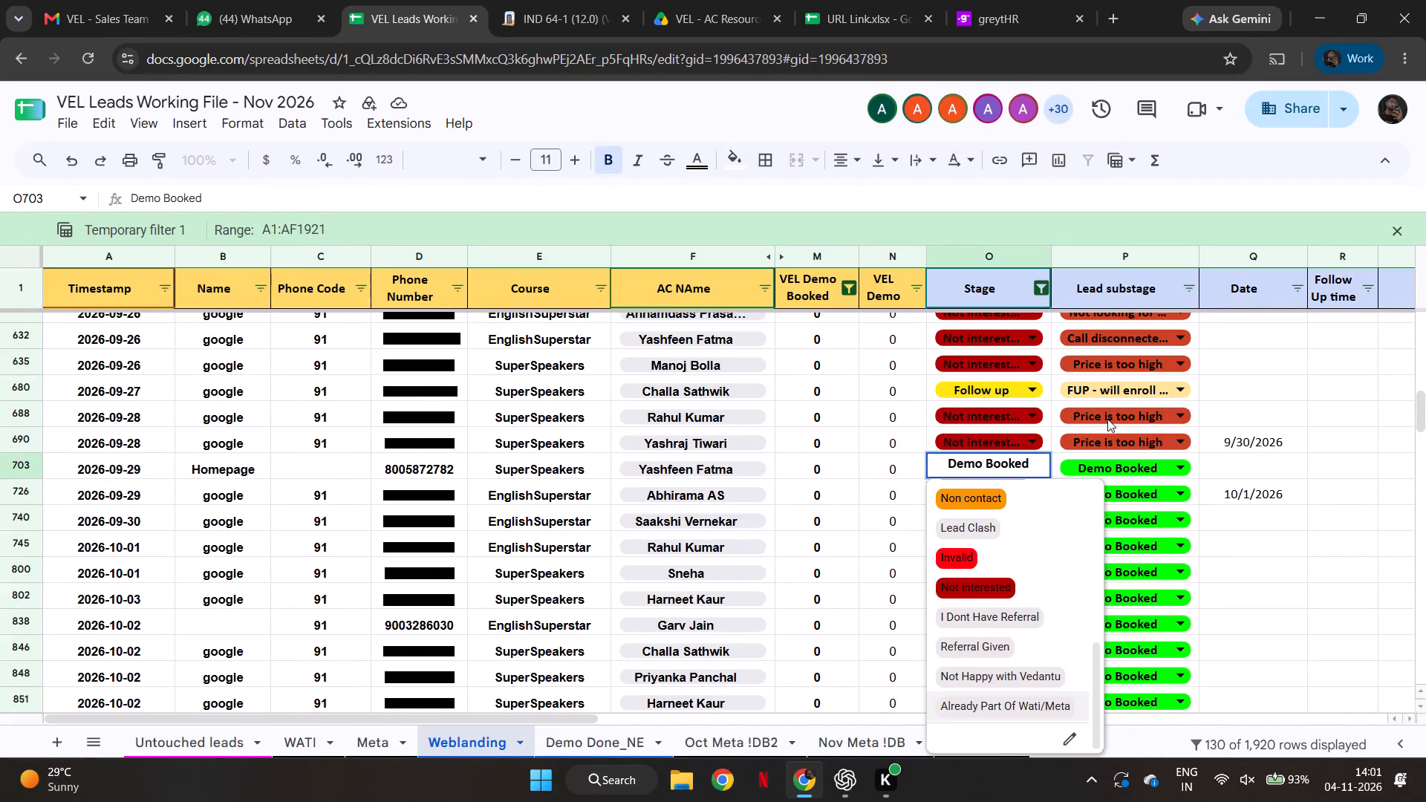
key(Up)
key(Up)
key(Up)
key(Up)
key(Return)
Set the lead substage in row 703 to Enrolled with other coaching.
key(Up)
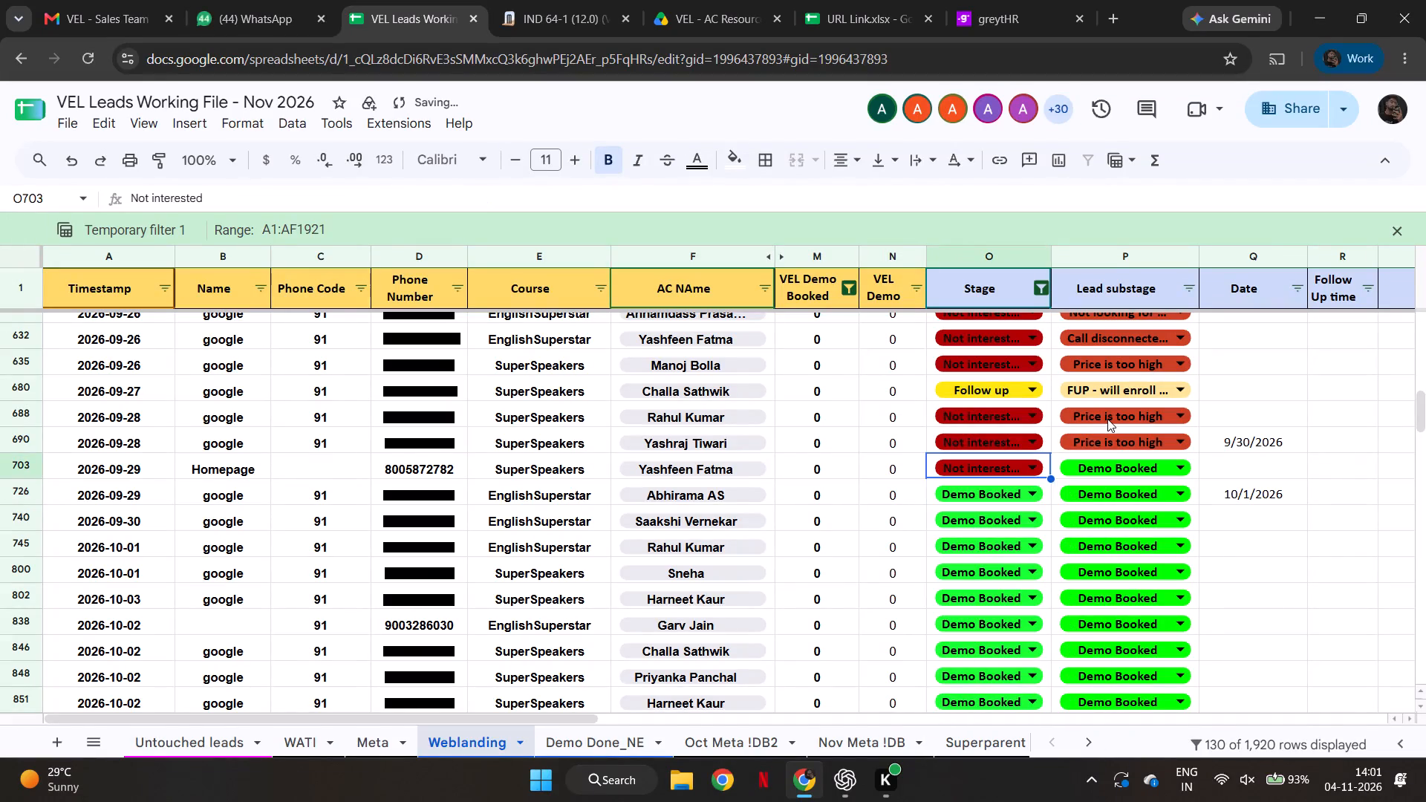
key(Right)
key(Return)
key(Up)
key(Up)
key(Up)
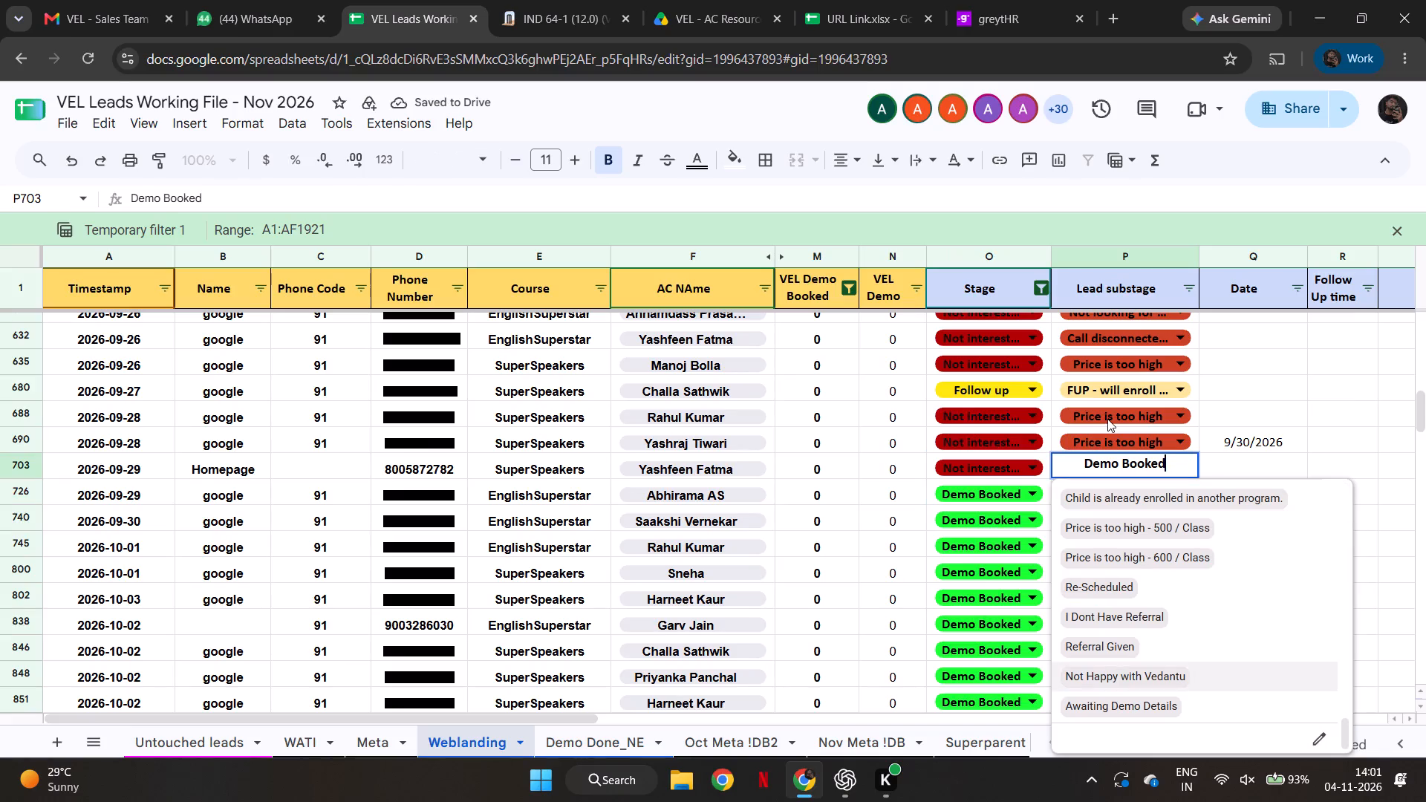
key(Up)
key(Up)
key(Up)
key(Up)
key(Up)
key(Up)
key(Up)
key(Up)
key(Up)
key(Up)
key(Up)
key(Up)
key(Down)
key(Down)
key(Down)
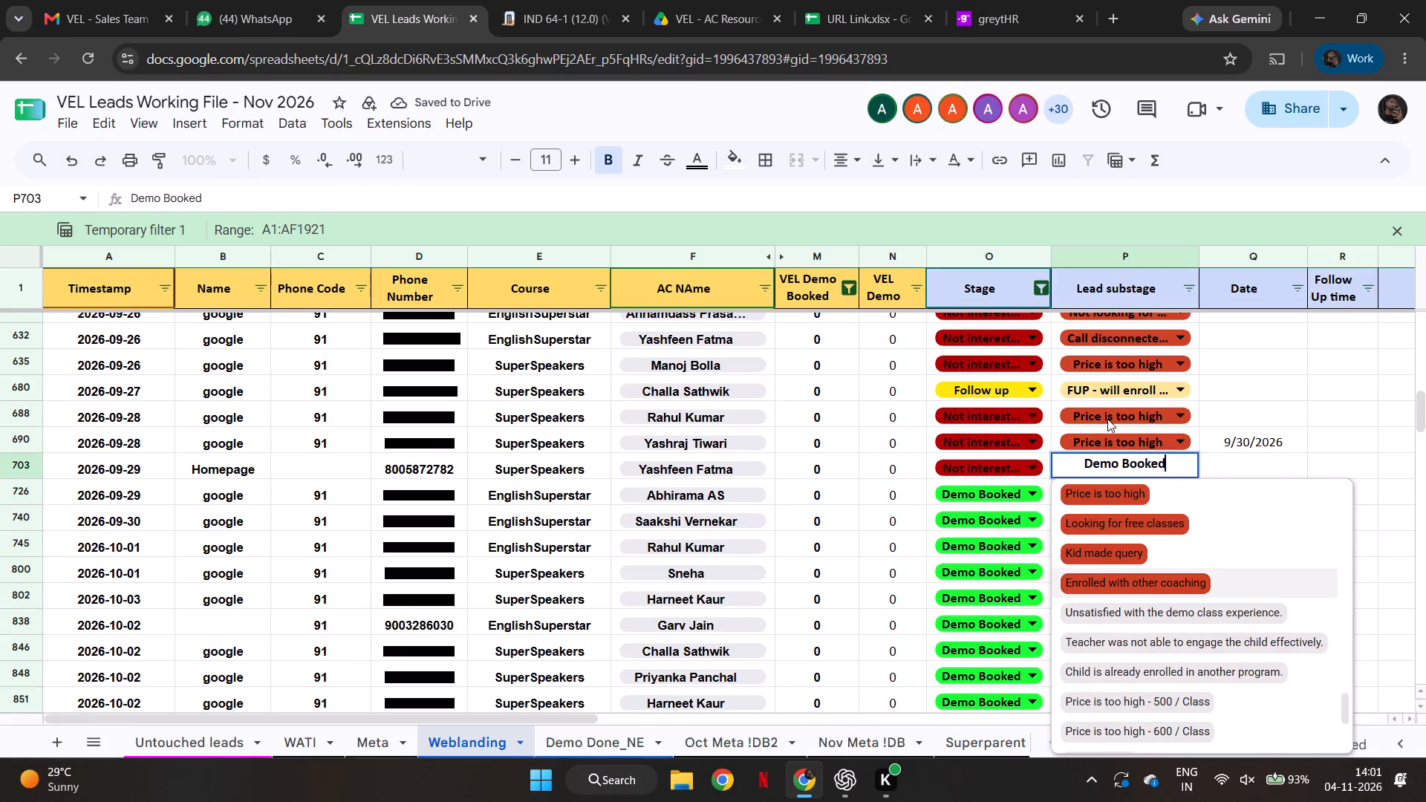
key(Return)
Go to the phone number of the lead in row 726.
key(Left)
key(Left)
key(Left)
key(Left)
key(Left)
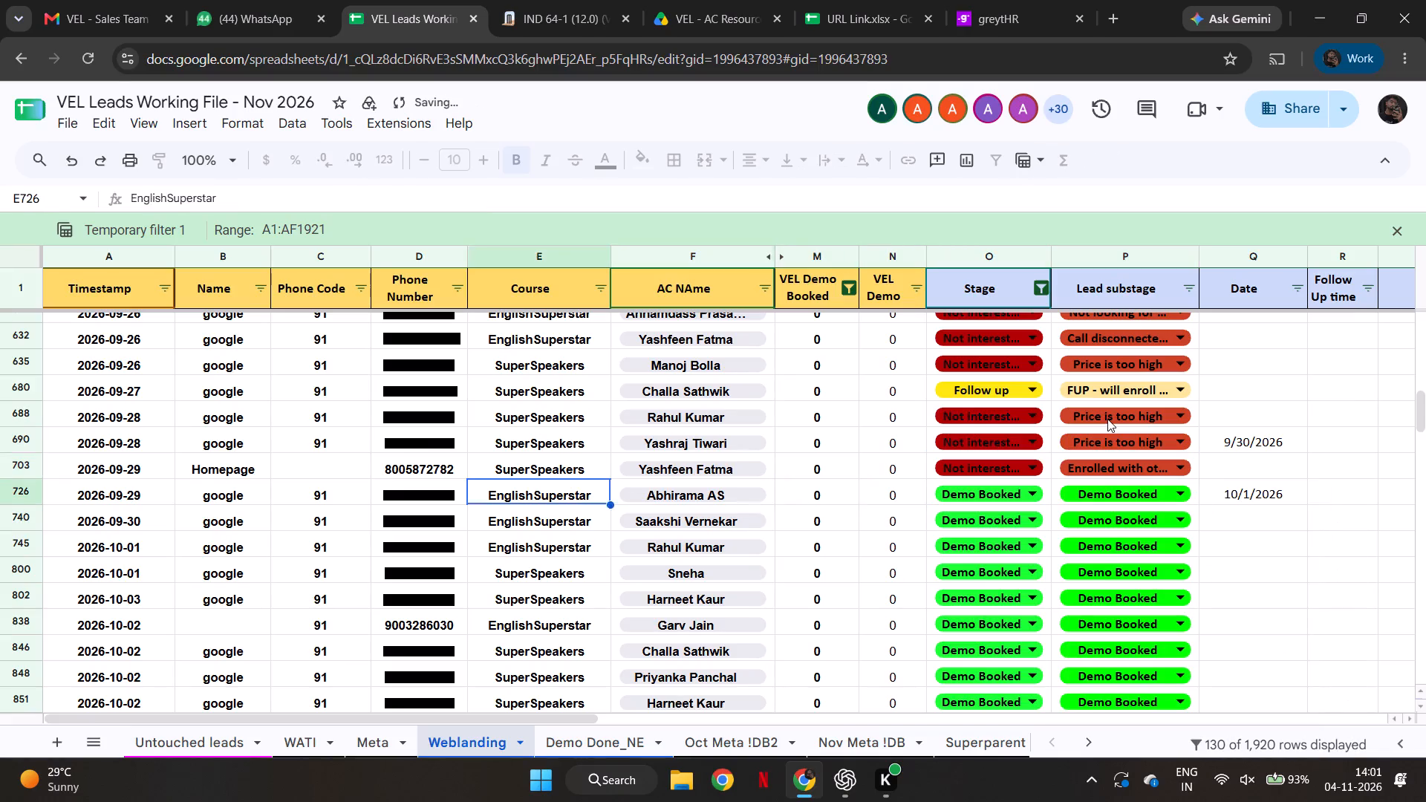
key(Left)
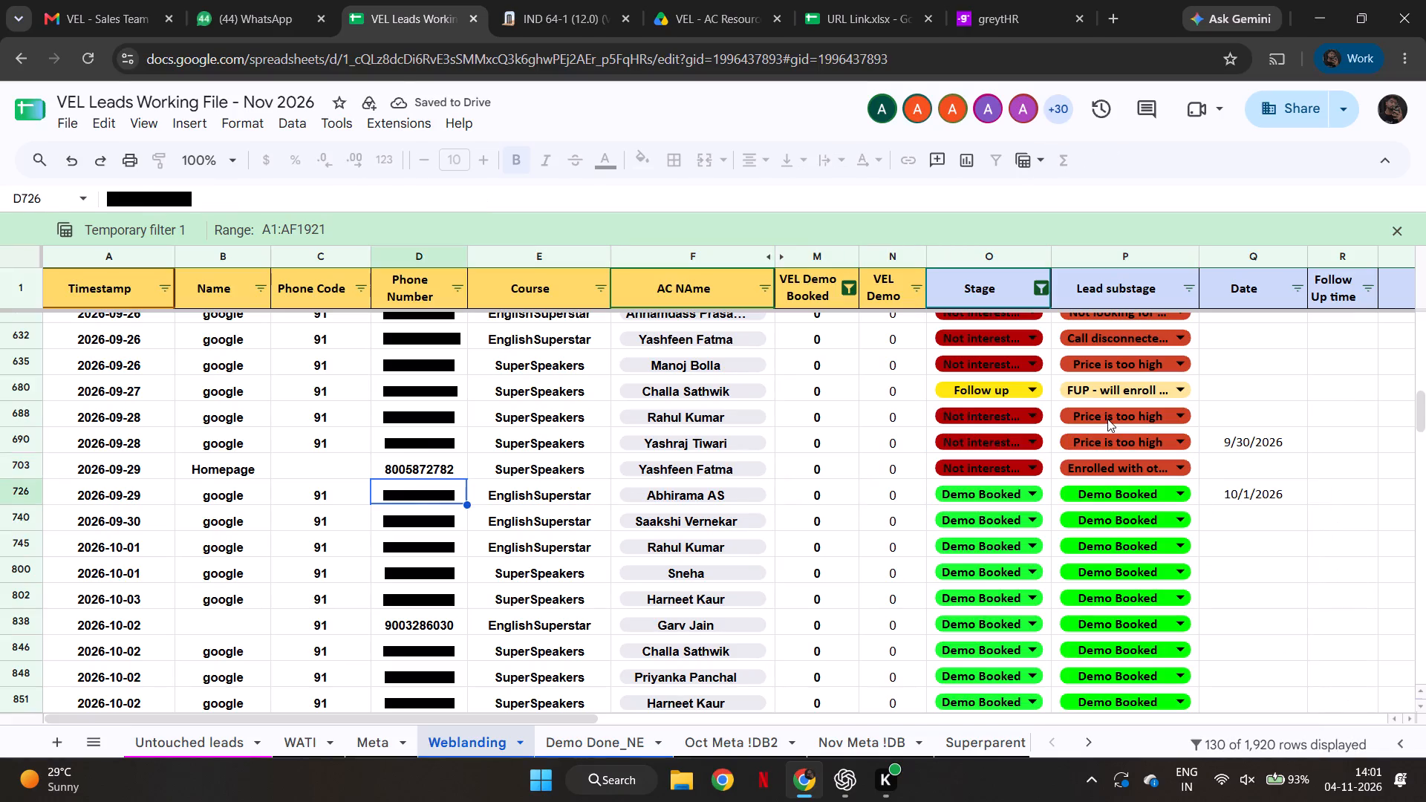